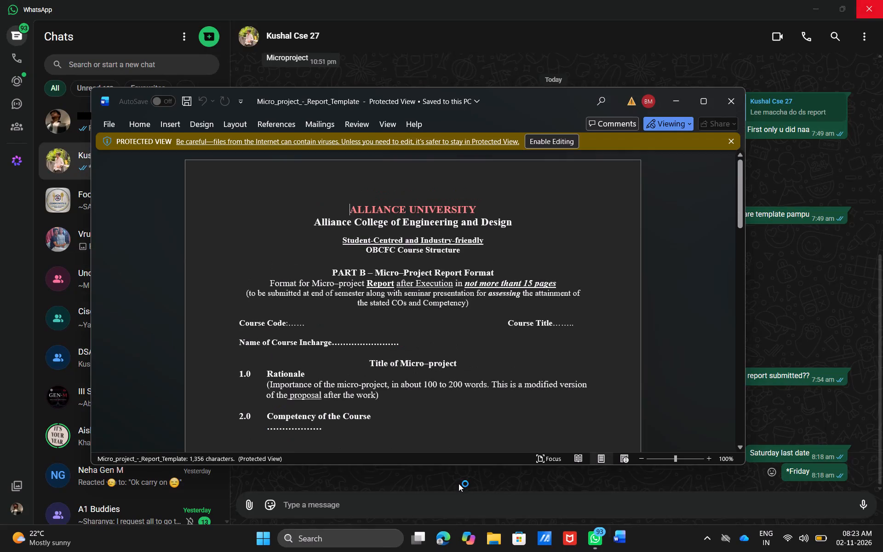
Maximize the Micro_project_-_Report_Template document, skim through its pages and enable editing.
{"action": "left_click", "coordinate": [704, 97]}
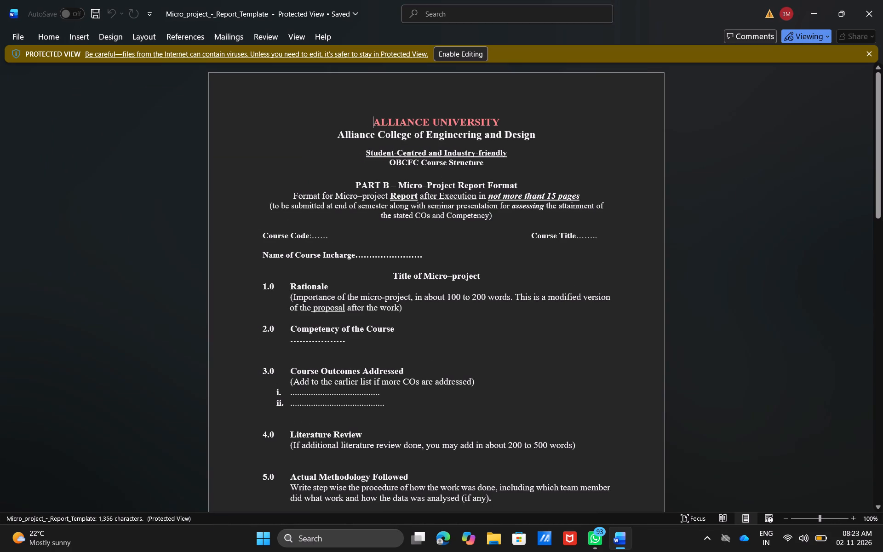
{"action": "scroll", "coordinate": [608, 233], "scroll_direction": "up", "scroll_amount": 3}
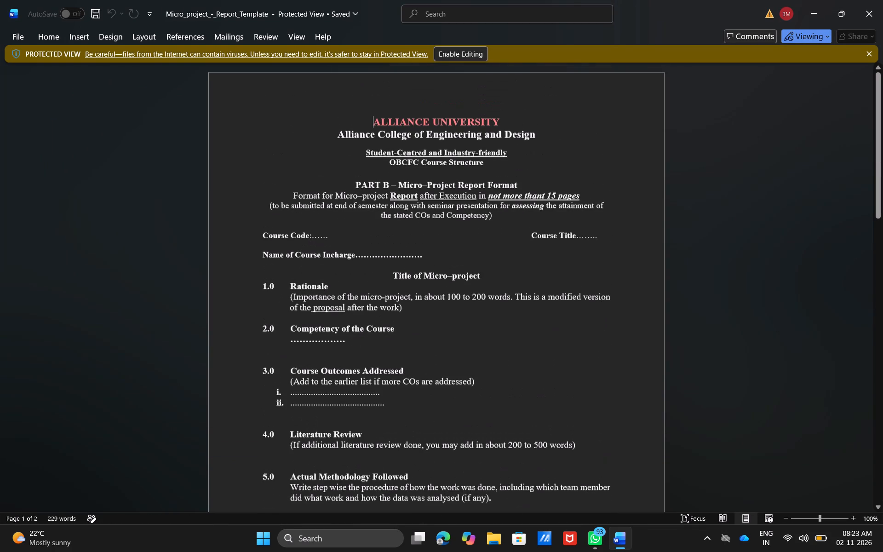
{"action": "scroll", "coordinate": [608, 233], "scroll_direction": "up", "scroll_amount": 3}
{"action": "scroll", "coordinate": [608, 233], "scroll_direction": "down", "scroll_amount": 17}
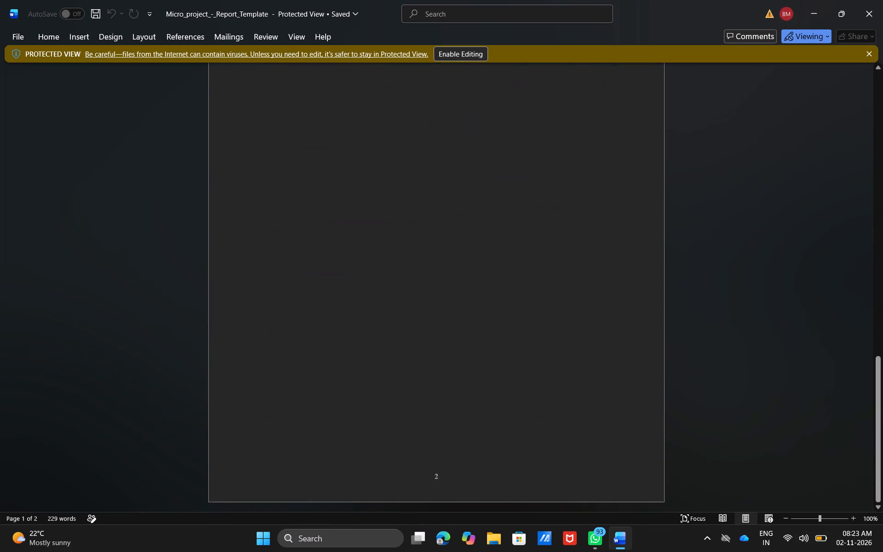
{"action": "scroll", "coordinate": [608, 233], "scroll_direction": "up", "scroll_amount": 14}
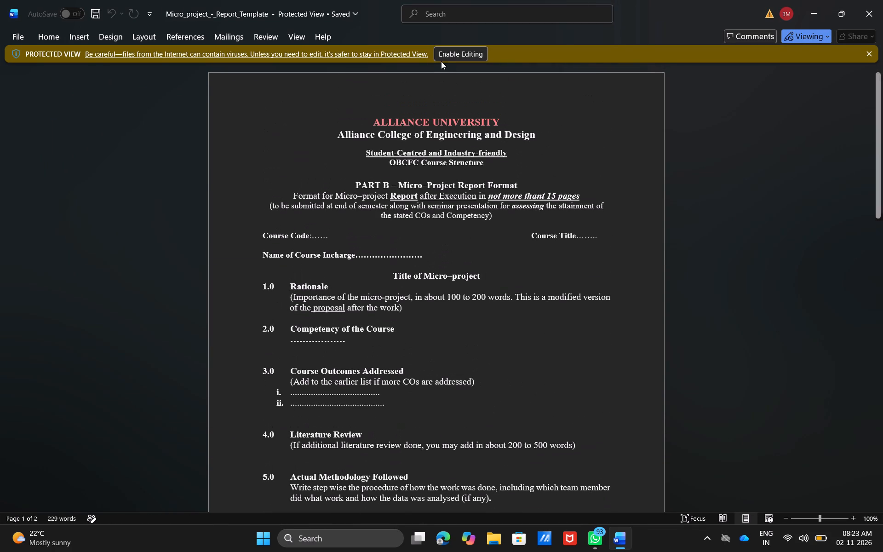
{"action": "left_click", "coordinate": [448, 53]}
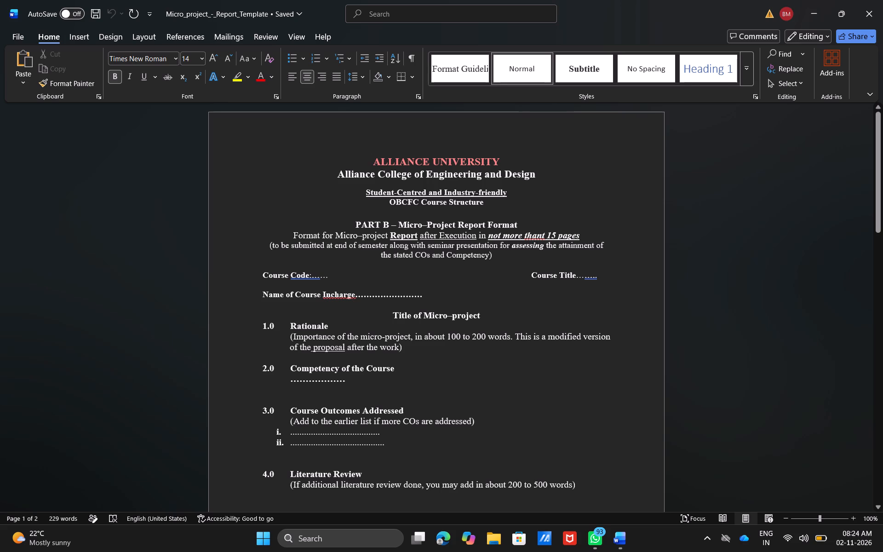
Select the text from the "PART B – Micro–Project Report Format" heading through the bracketed note ending in "the stated COs and Competency".
{"action": "left_click_drag", "start_coordinate": [355, 221], "coordinate": [483, 258]}
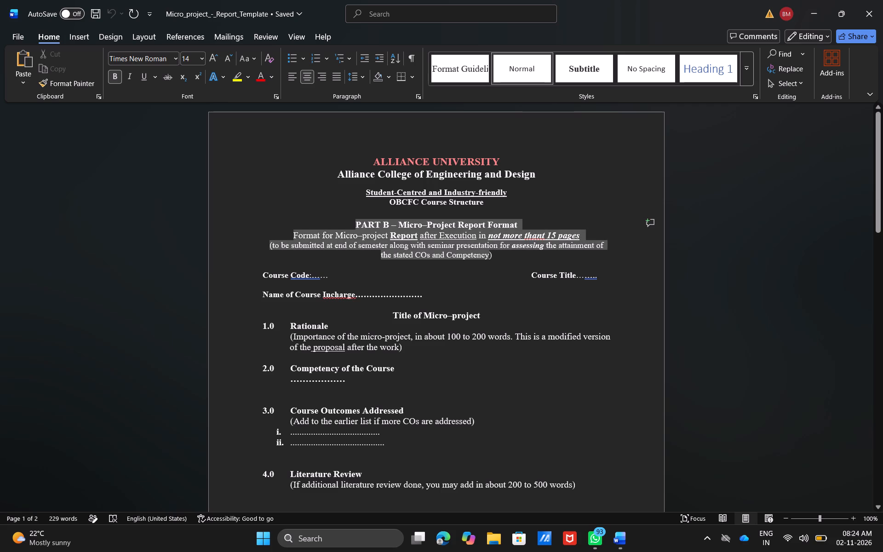
{"action": "left_click_drag", "start_coordinate": [483, 258], "coordinate": [488, 257]}
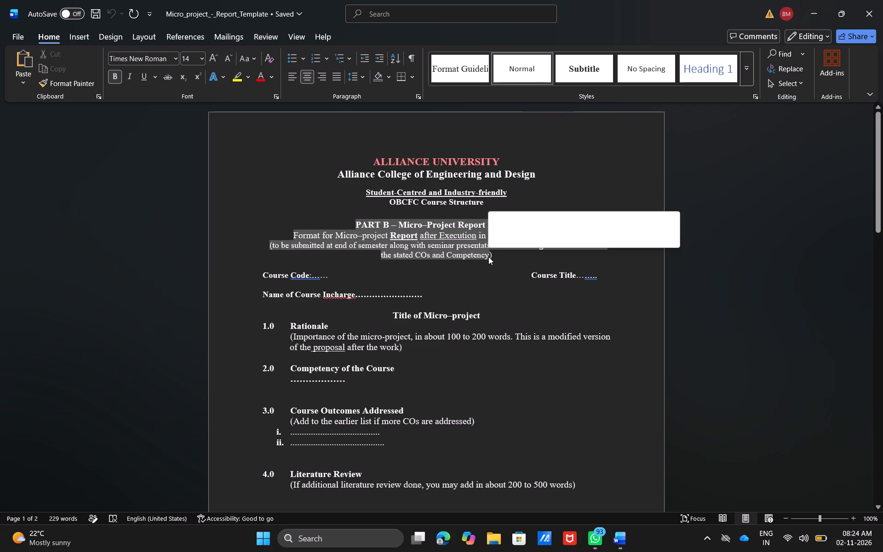
{"action": "scroll", "coordinate": [488, 257], "scroll_direction": "right", "scroll_amount": 6}
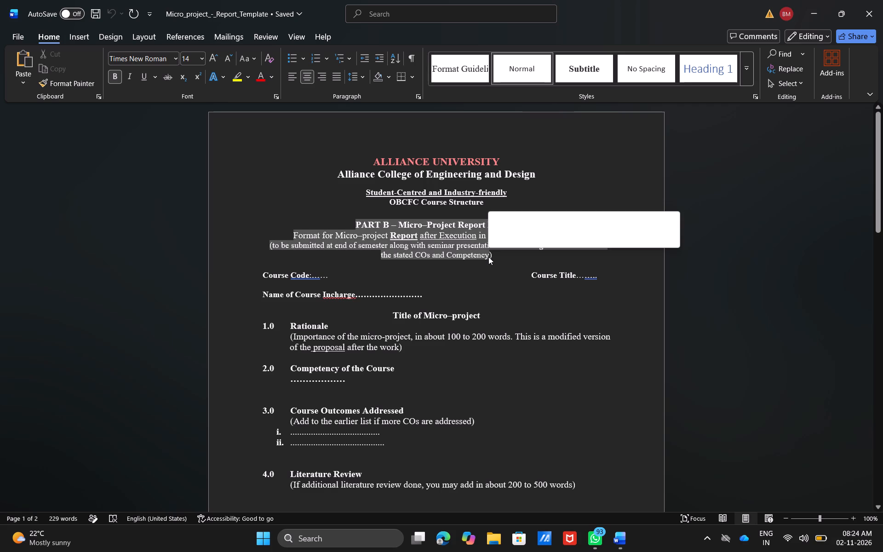
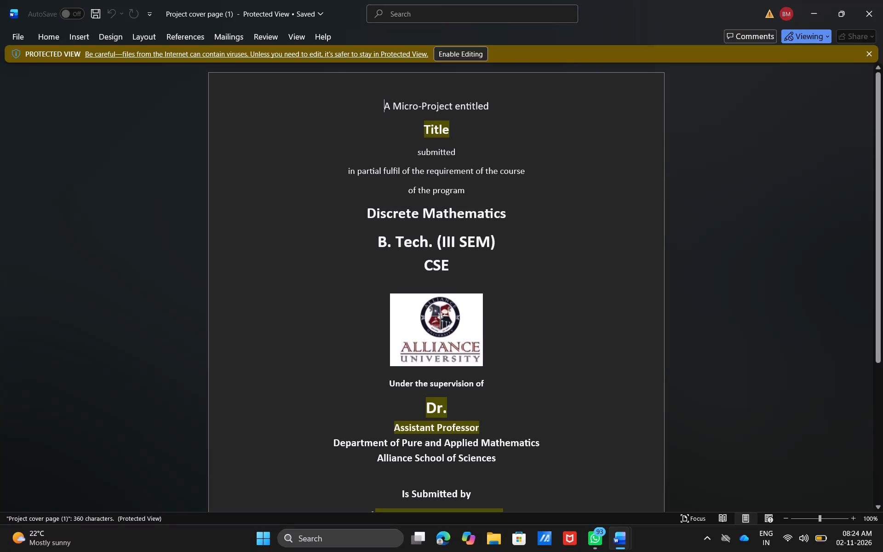
Enable editing of the Project cover page (1) document.
{"action": "left_click", "coordinate": [466, 51]}
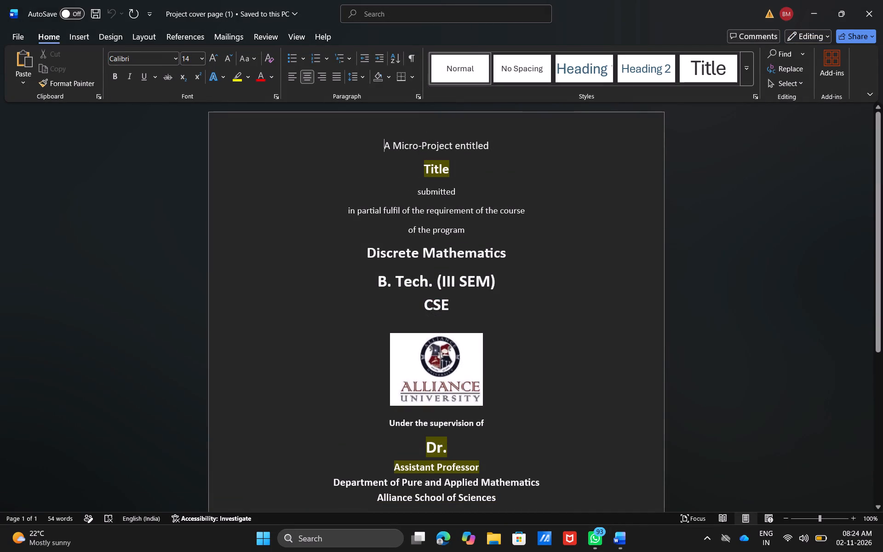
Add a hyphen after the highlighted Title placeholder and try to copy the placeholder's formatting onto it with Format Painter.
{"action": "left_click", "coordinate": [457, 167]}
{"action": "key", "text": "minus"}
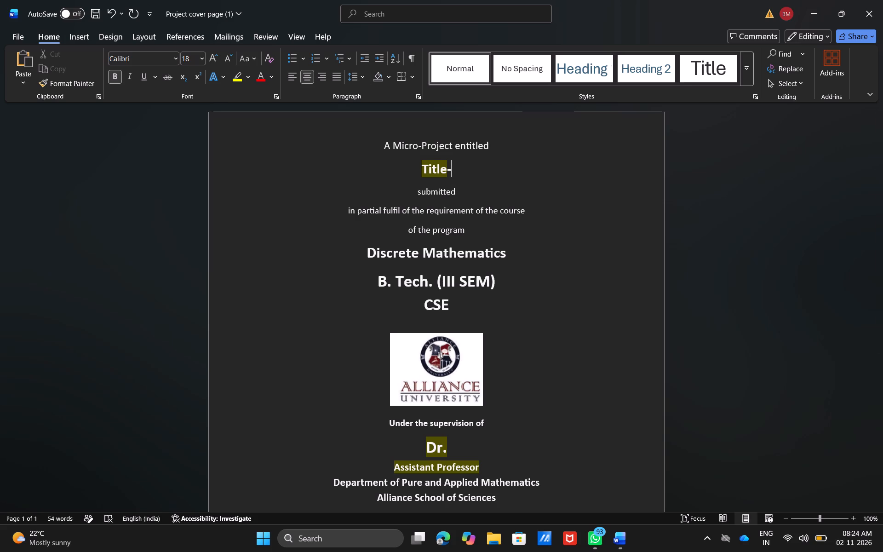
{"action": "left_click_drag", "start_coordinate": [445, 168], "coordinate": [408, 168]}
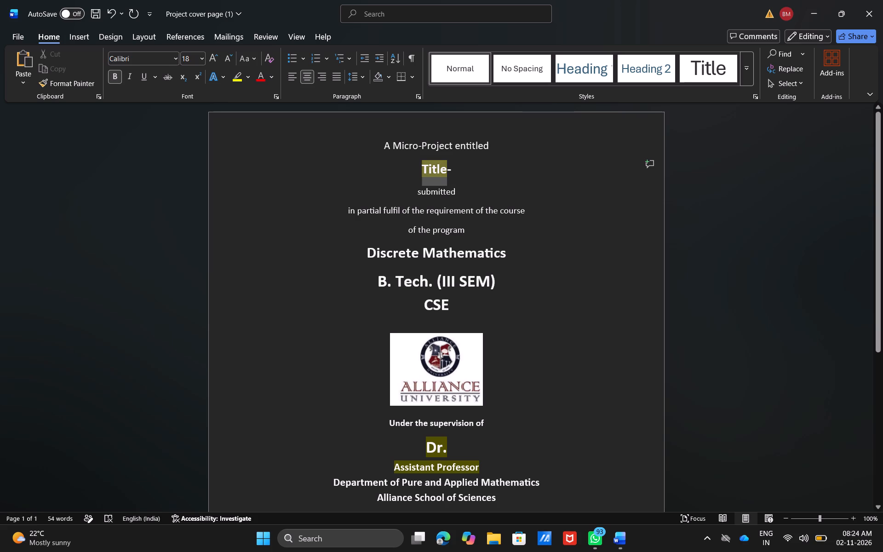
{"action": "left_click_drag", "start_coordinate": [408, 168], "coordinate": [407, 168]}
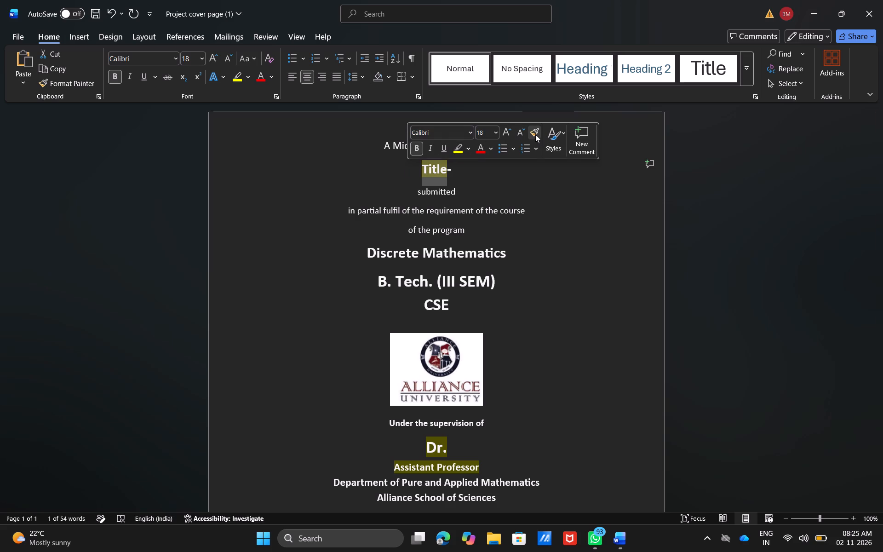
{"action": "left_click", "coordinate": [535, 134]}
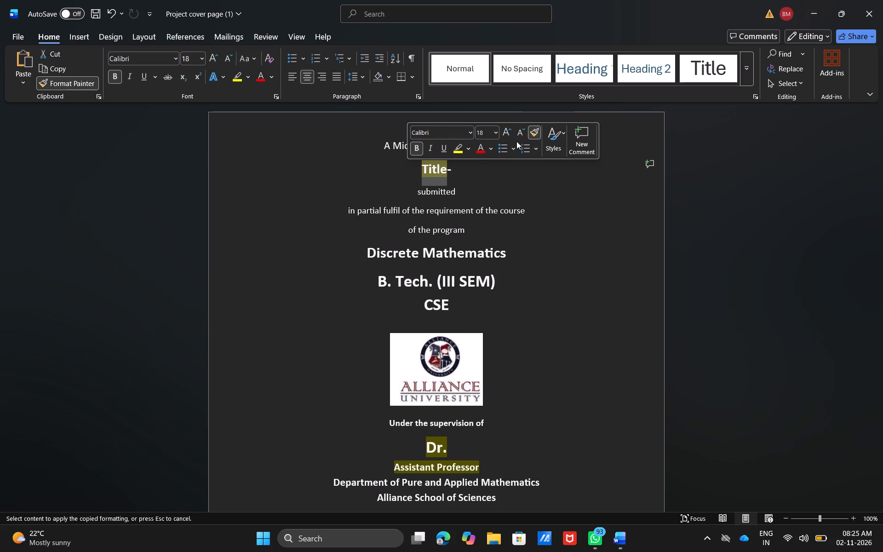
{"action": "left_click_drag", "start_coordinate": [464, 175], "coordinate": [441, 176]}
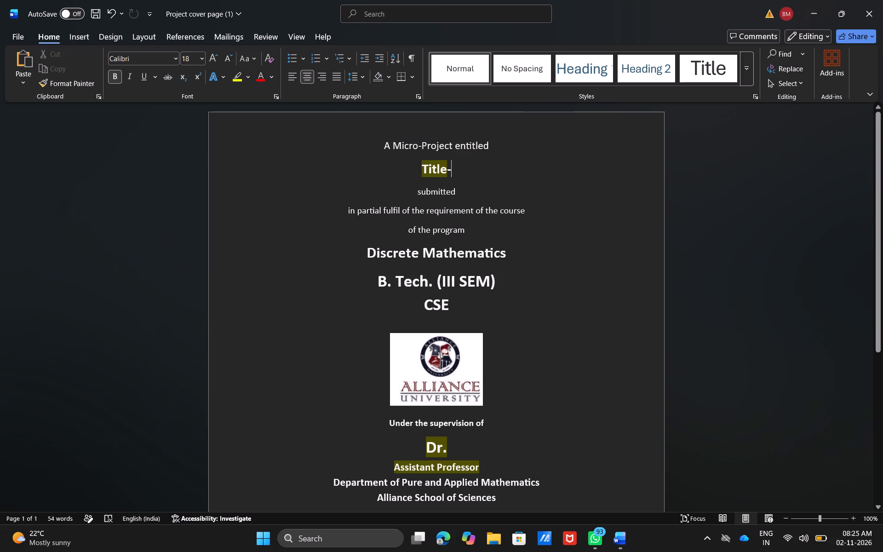
Replace the highlighted Title placeholder and its hyphen with the word TITLE in capitals, without highlighting.
{"action": "key", "text": "BackSpace"}
{"action": "key", "text": "BackSpace"}
{"action": "key", "text": "BackSpace"}
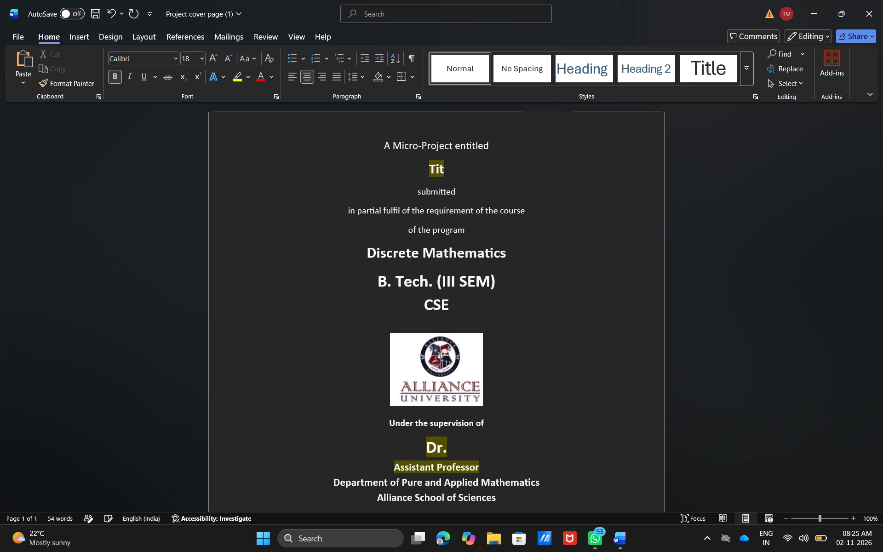
{"action": "key", "text": "BackSpace"}
{"action": "key", "text": "BackSpace"}
{"action": "key", "text": "BackSpace"}
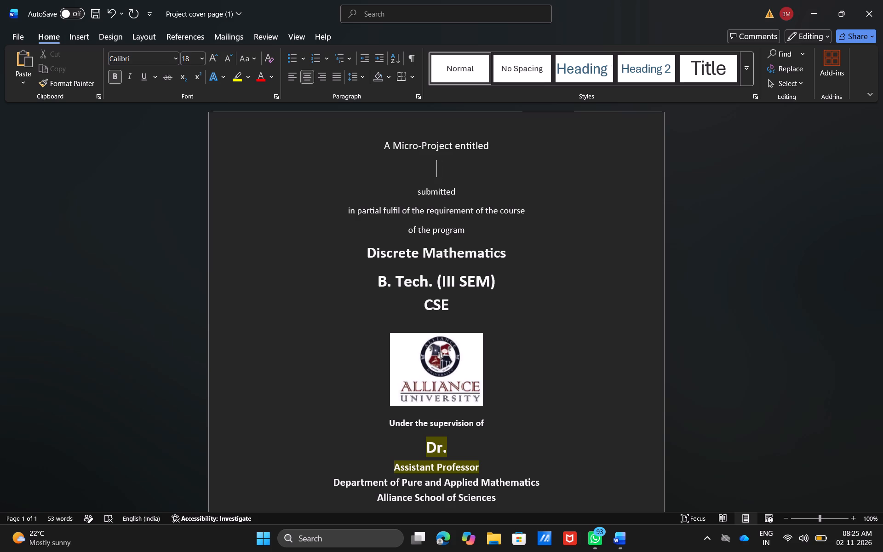
{"action": "key", "text": "shift+t"}
{"action": "key", "text": "shift+i"}
{"action": "type", "text": "TLE"}
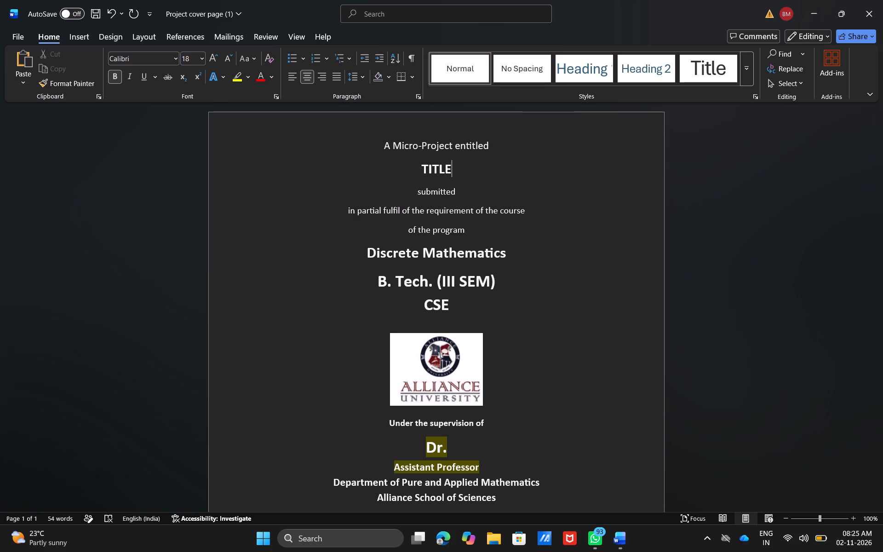
{"action": "key", "text": "minus"}
{"action": "key", "text": "BackSpace"}
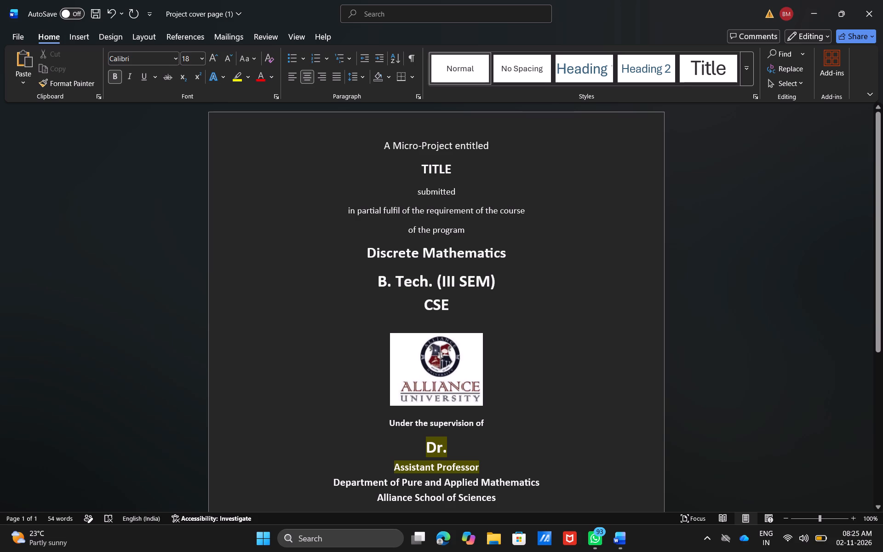
Delete the three lines from "submitted" through "of the program" between the title and Discrete Mathematics.
{"action": "scroll", "coordinate": [422, 233], "scroll_direction": "down", "scroll_amount": 1}
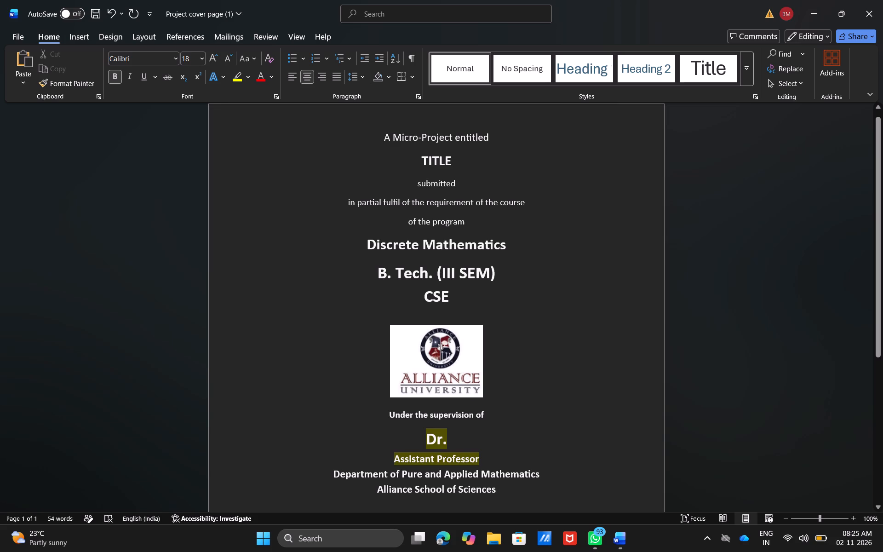
{"action": "left_click_drag", "start_coordinate": [417, 184], "coordinate": [428, 190]}
{"action": "left_click_drag", "start_coordinate": [428, 190], "coordinate": [481, 222]}
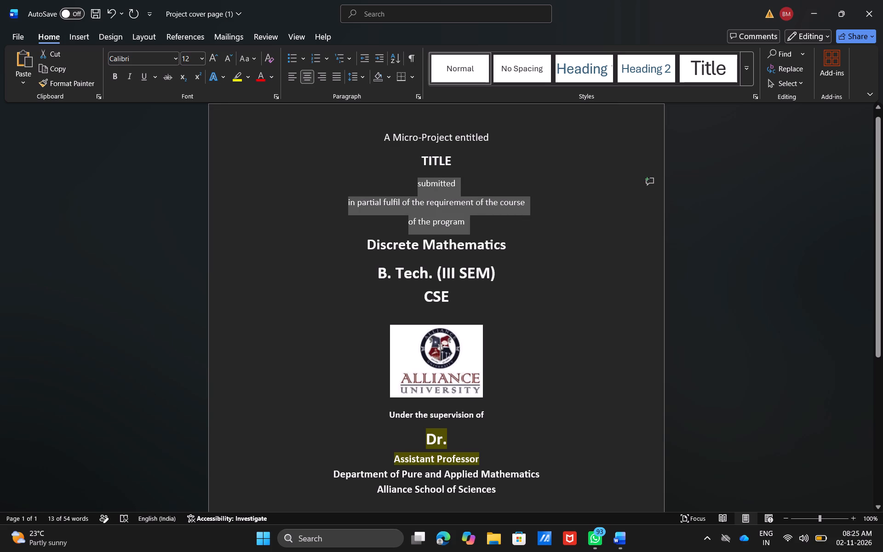
{"action": "key", "text": "BackSpace"}
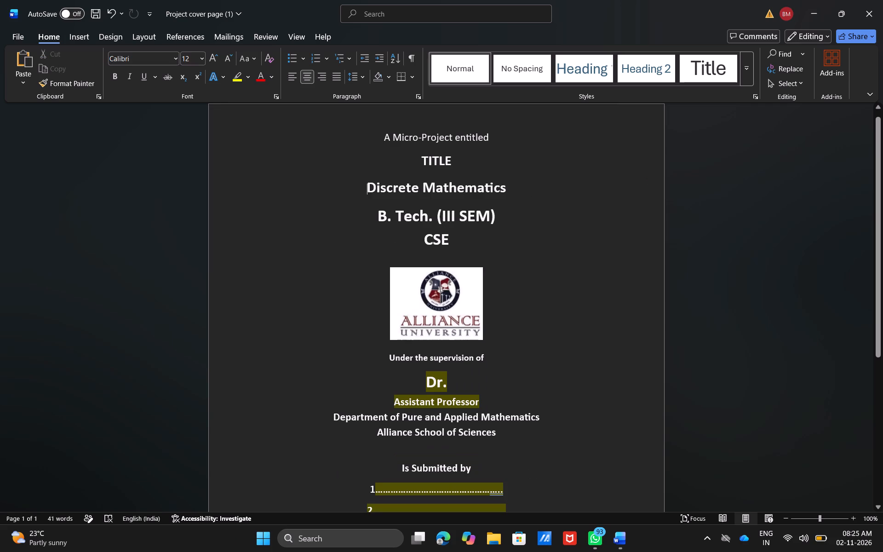
Add a hyphen directly after TITLE on the cover page.
{"action": "left_click", "coordinate": [458, 164]}
{"action": "key", "text": "minus"}
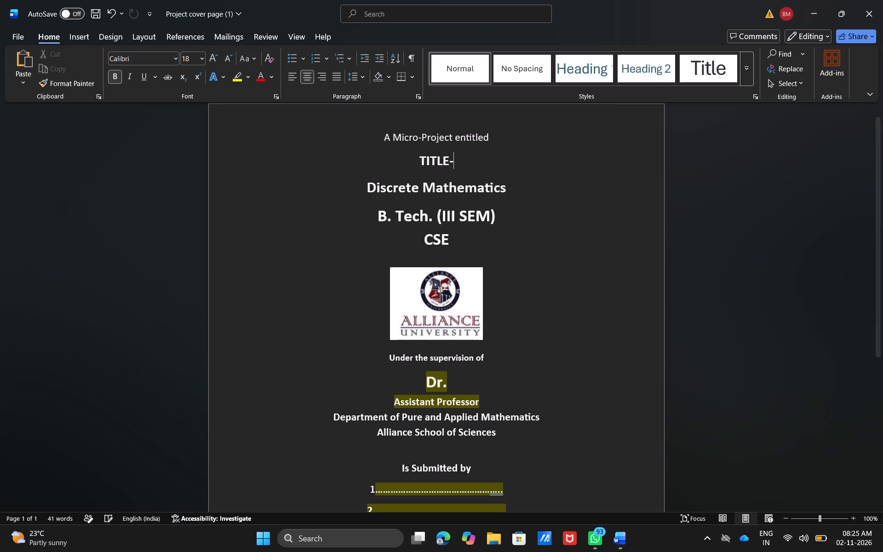
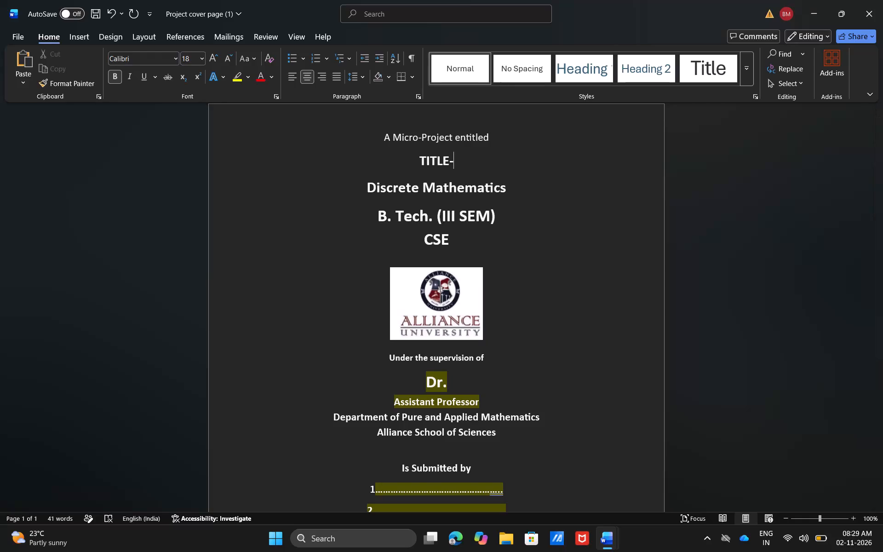
Remove the highlighted dotted placeholder from the first line under Is Submitted by and put a period after the 1.
{"action": "scroll", "coordinate": [435, 423], "scroll_direction": "down", "scroll_amount": 1}
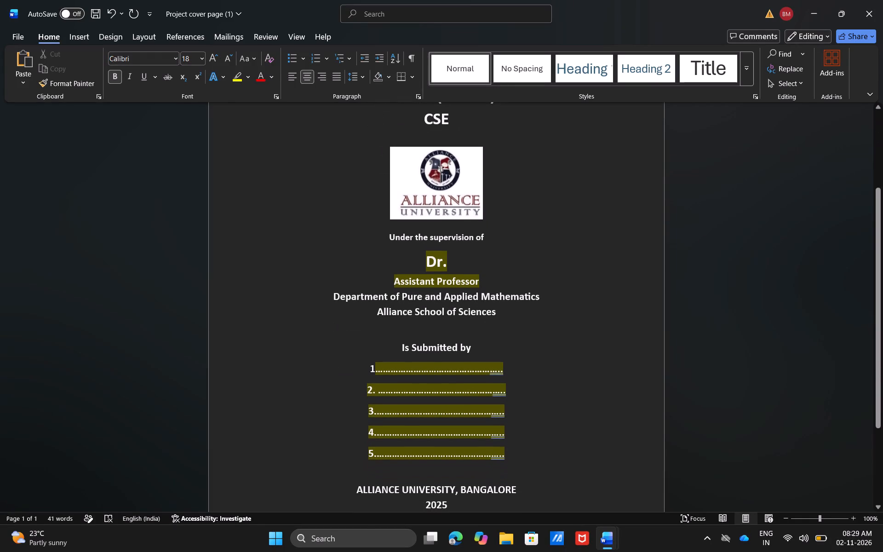
{"action": "scroll", "coordinate": [434, 421], "scroll_direction": "down", "scroll_amount": 1}
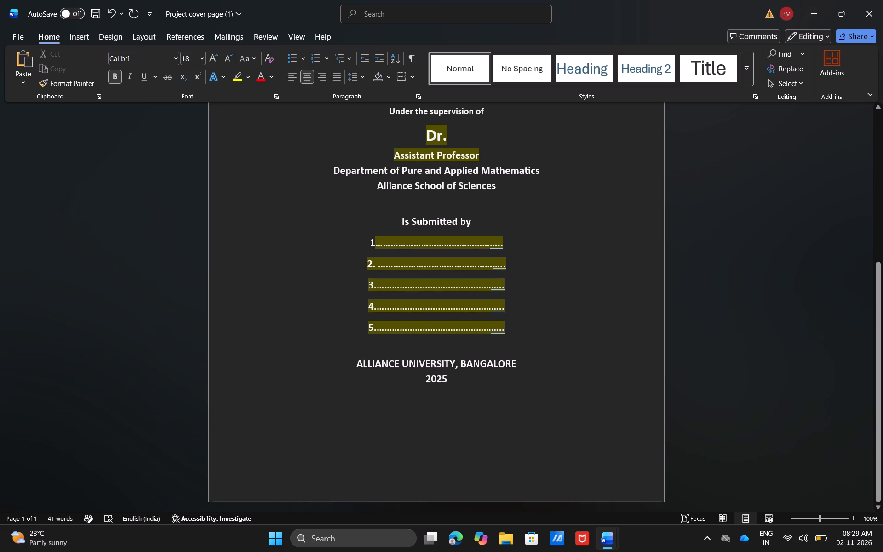
{"action": "left_click_drag", "start_coordinate": [508, 244], "coordinate": [376, 249]}
{"action": "key", "text": "BackSpace"}
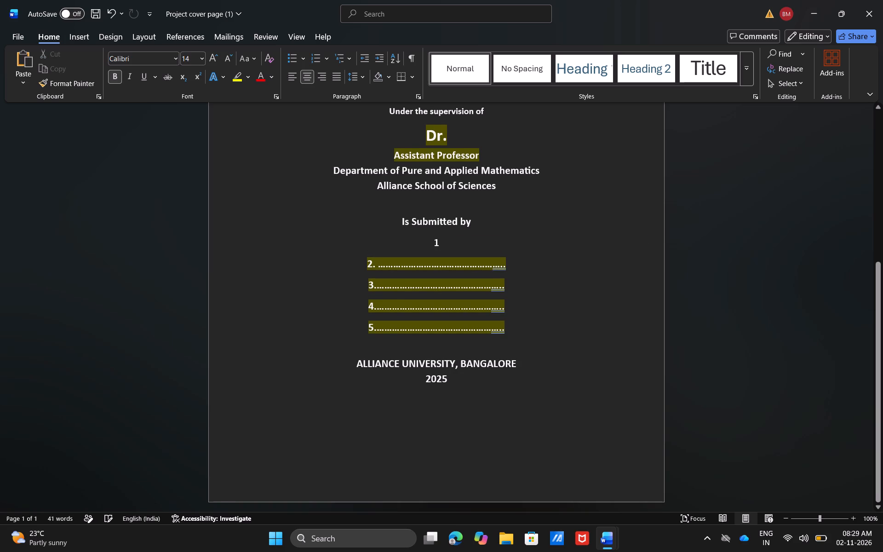
{"action": "key", "text": "period"}
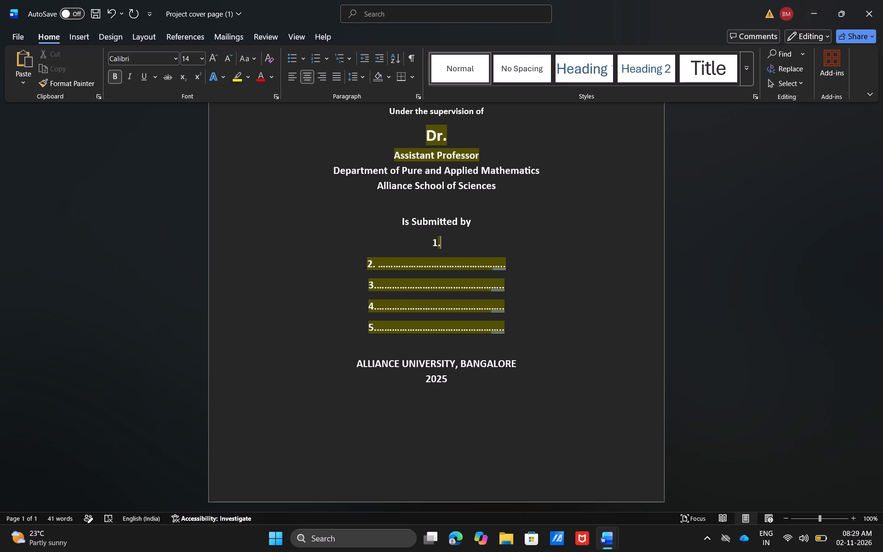
Clear the remaining 1. and delete the highlighted dotted placeholder lines 2 to 5 beneath Is Submitted by.
{"action": "key", "text": "BackSpace"}
{"action": "key", "text": "BackSpace"}
{"action": "key", "text": "BackSpace"}
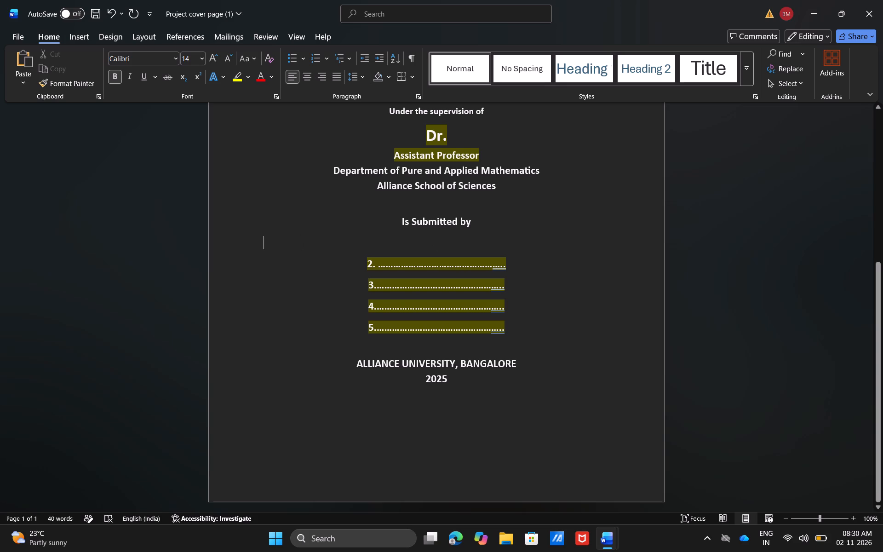
{"action": "left_click_drag", "start_coordinate": [362, 258], "coordinate": [507, 326]}
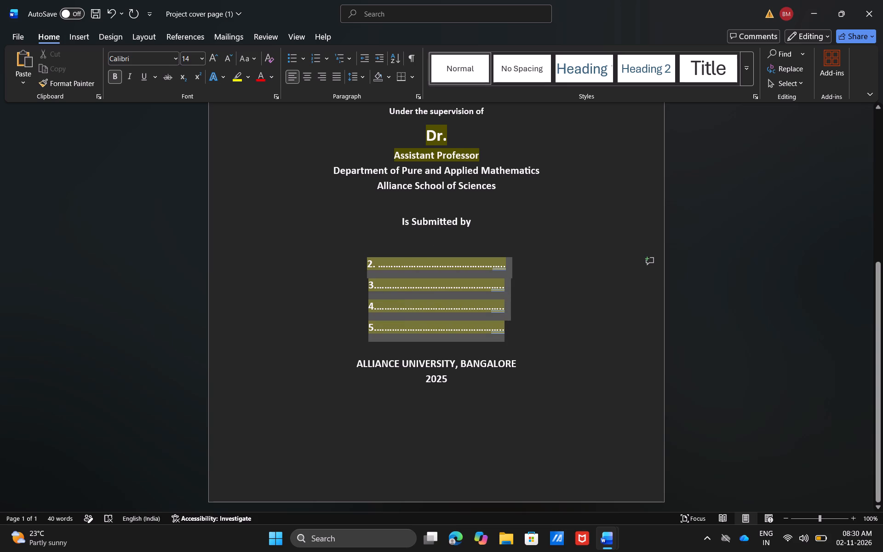
{"action": "left_click_drag", "start_coordinate": [507, 326], "coordinate": [506, 324]}
{"action": "key", "text": "BackSpace"}
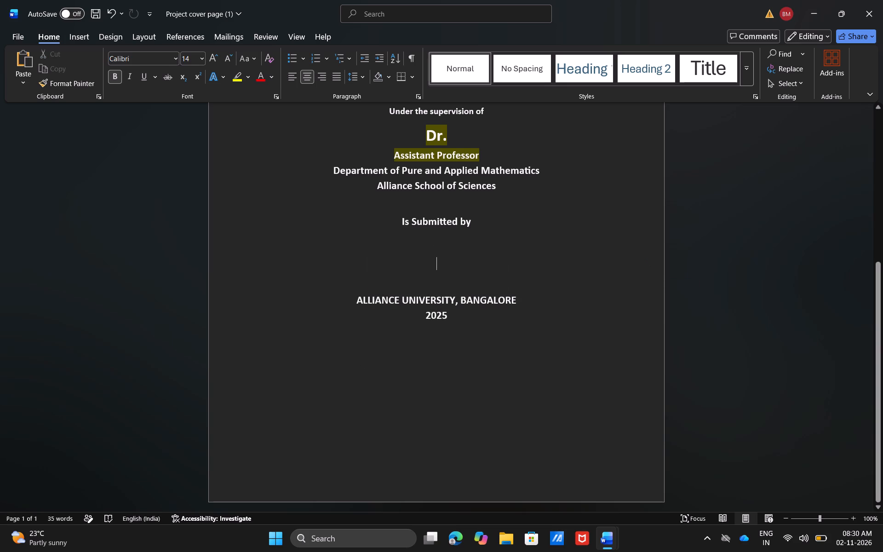
Indent the empty left-aligned line directly beneath Is Submitted by with spaces and start it with 1.
{"action": "left_click", "coordinate": [422, 255]}
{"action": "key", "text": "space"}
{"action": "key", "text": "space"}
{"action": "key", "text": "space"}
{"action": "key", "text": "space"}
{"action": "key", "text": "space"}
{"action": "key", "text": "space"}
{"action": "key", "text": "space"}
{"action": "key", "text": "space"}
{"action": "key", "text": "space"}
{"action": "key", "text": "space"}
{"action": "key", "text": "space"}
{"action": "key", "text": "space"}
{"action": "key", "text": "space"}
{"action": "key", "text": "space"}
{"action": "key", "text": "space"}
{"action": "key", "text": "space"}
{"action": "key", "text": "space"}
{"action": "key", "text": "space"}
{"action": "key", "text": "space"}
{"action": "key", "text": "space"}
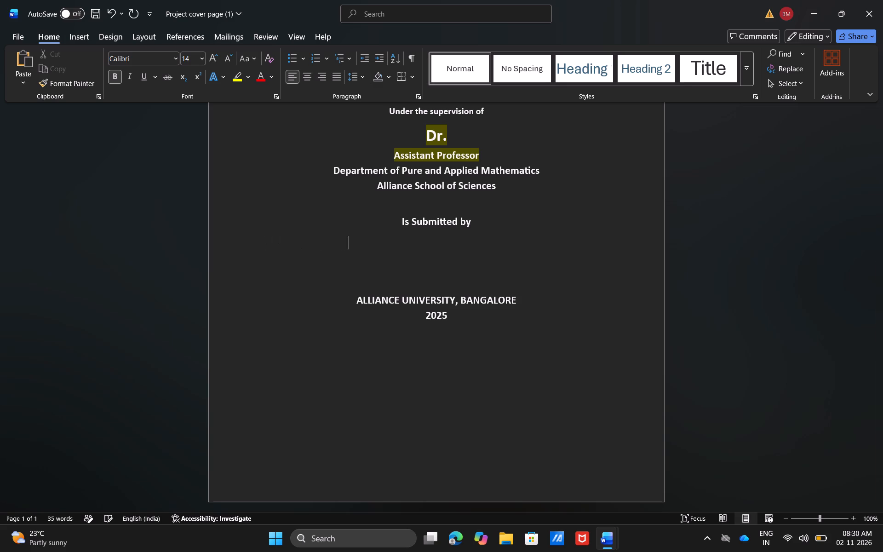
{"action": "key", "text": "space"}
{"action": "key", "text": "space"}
{"action": "key", "text": "BackSpace"}
{"action": "key", "text": "BackSpace"}
{"action": "key", "text": "BackSpace"}
{"action": "key", "text": "BackSpace"}
{"action": "key", "text": "BackSpace"}
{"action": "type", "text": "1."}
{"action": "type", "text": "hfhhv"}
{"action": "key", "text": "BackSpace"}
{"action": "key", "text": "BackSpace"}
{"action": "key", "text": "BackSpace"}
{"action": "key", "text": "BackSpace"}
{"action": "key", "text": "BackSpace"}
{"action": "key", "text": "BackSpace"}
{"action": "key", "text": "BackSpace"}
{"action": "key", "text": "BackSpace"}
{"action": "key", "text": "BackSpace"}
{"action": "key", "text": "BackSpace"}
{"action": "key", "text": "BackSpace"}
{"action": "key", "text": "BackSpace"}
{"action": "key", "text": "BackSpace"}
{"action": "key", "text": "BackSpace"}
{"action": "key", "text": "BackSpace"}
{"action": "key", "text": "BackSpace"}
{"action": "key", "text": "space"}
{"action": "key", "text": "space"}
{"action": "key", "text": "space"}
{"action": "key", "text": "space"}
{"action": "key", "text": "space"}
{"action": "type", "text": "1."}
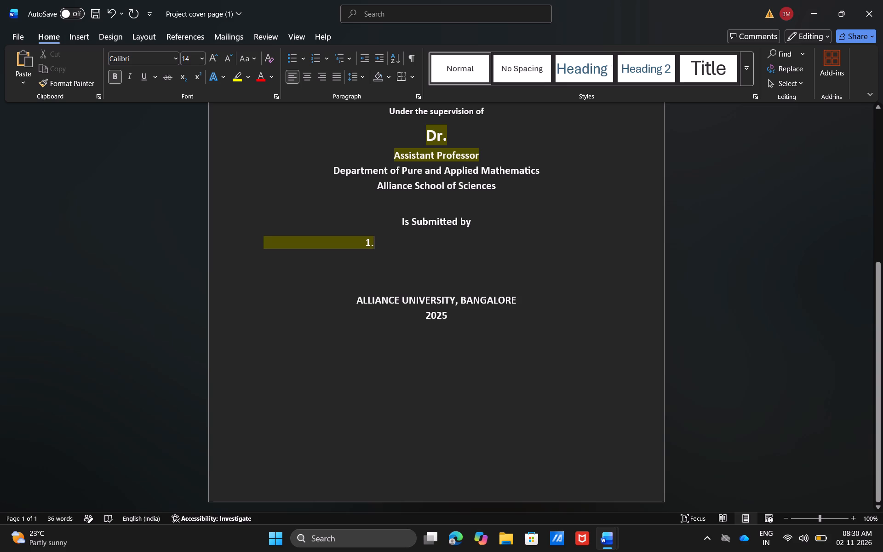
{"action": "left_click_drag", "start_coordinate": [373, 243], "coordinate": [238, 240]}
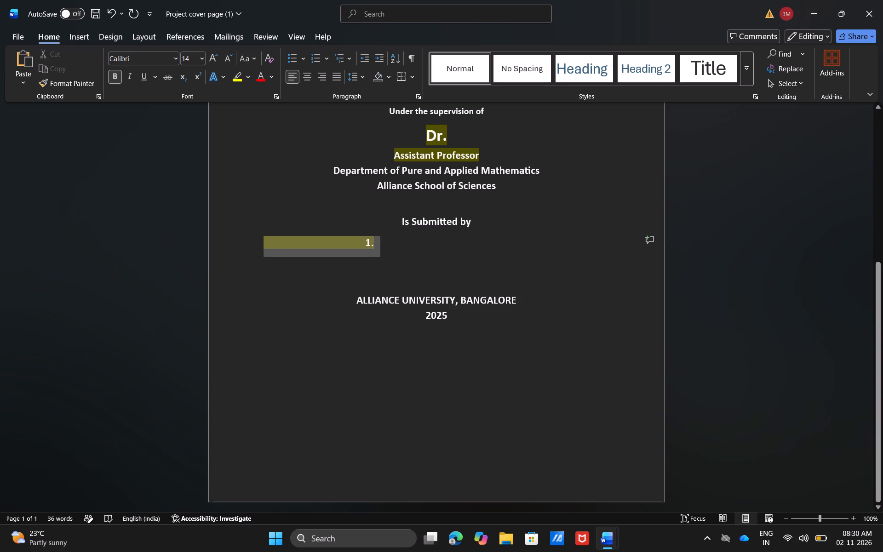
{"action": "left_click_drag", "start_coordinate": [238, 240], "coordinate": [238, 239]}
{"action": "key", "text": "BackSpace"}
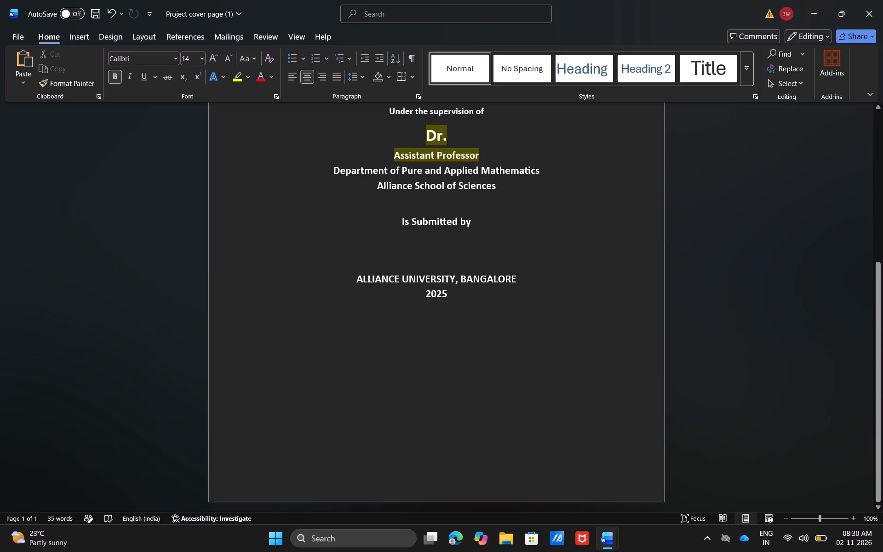
Enter the first submitter's name, prefixed with "1.", centred and without highlighting under Is Submitted by.
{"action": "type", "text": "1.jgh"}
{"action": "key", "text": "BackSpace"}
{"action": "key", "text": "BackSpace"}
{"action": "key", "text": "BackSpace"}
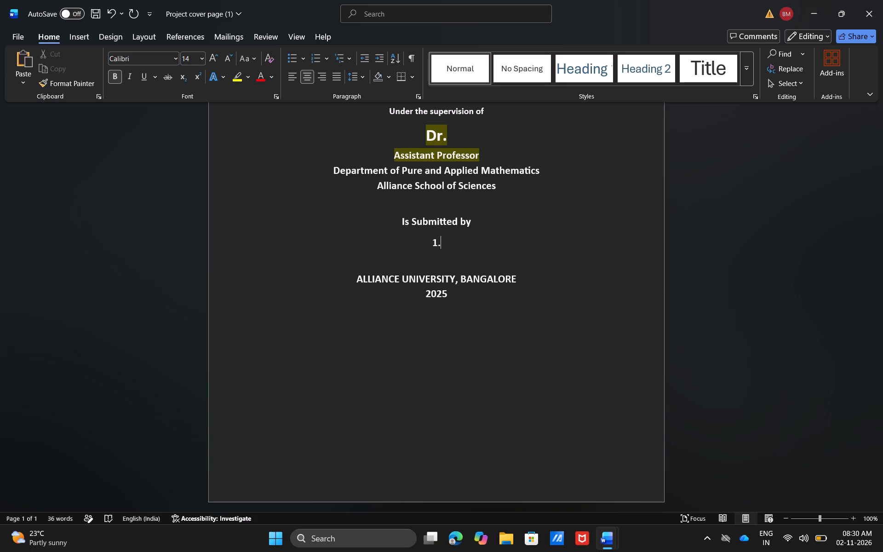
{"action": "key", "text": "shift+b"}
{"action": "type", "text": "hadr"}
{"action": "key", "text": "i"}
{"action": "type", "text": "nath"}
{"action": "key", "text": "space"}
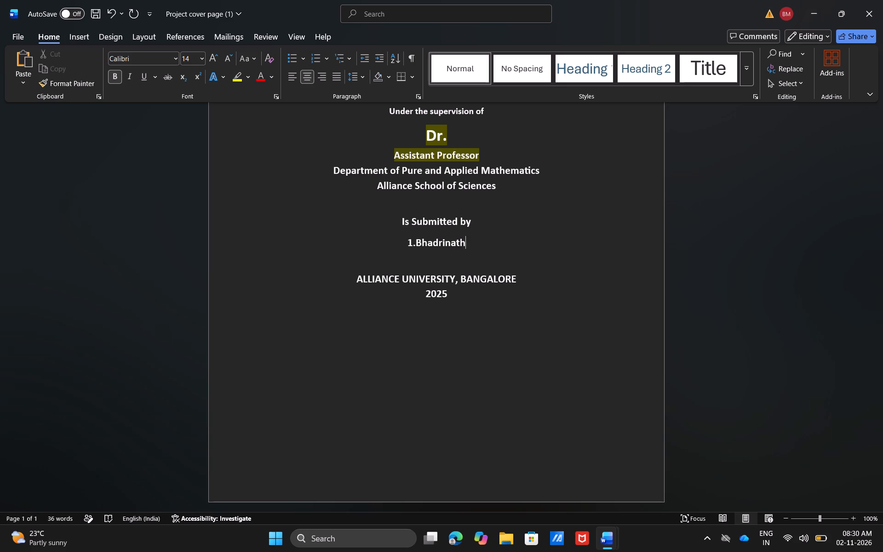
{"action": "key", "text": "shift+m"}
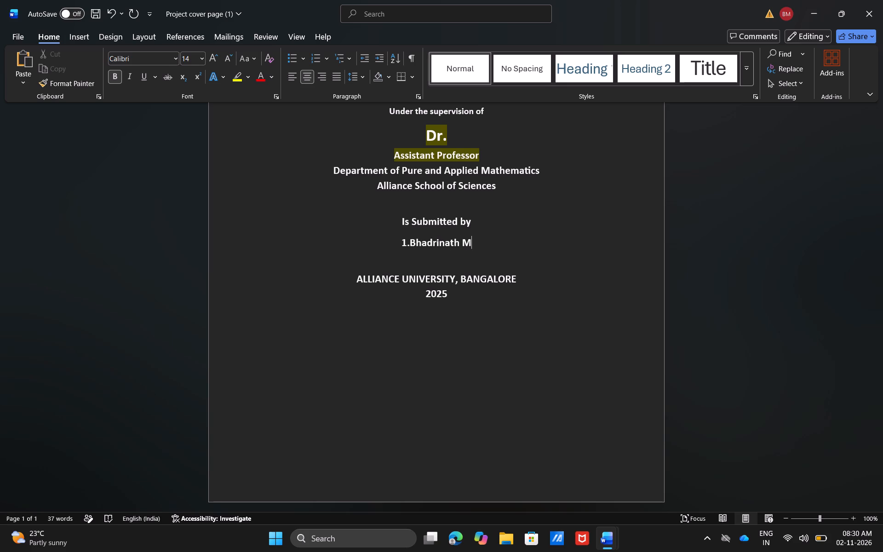
Start a second submitter entry with "2." on a new centred line below the first, leaving extra blank space before ALLIANCE UNIVERSITY, BANGALORE.
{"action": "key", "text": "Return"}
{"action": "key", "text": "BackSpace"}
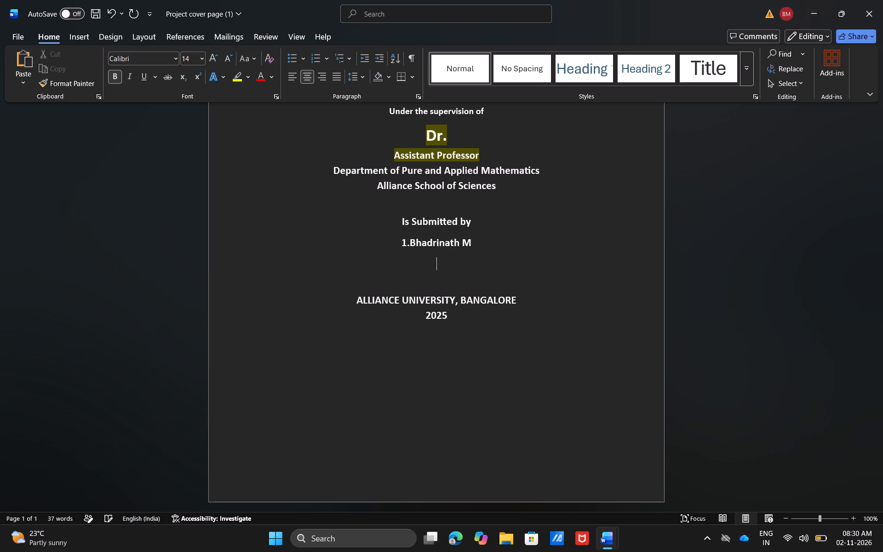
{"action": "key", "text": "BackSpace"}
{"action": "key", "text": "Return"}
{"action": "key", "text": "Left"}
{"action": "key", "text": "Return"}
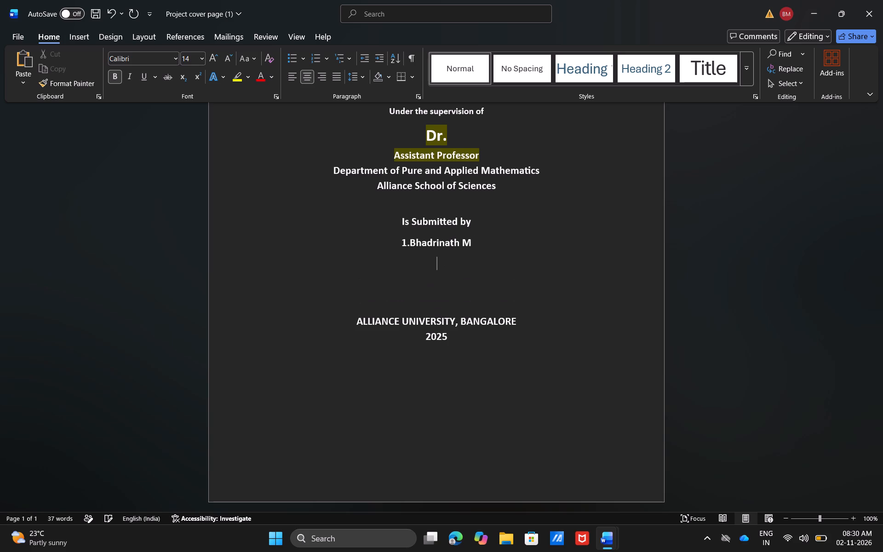
{"action": "left_click", "coordinate": [403, 262]}
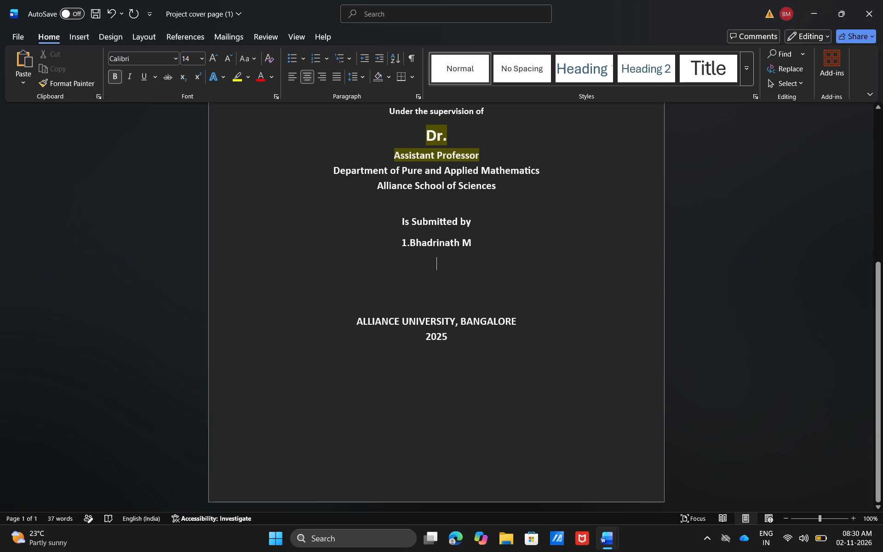
{"action": "type", "text": "2."}
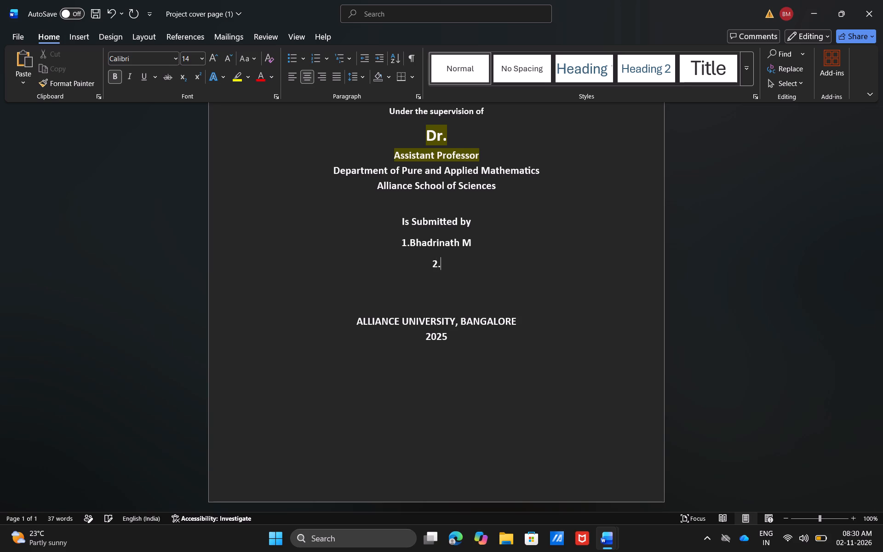
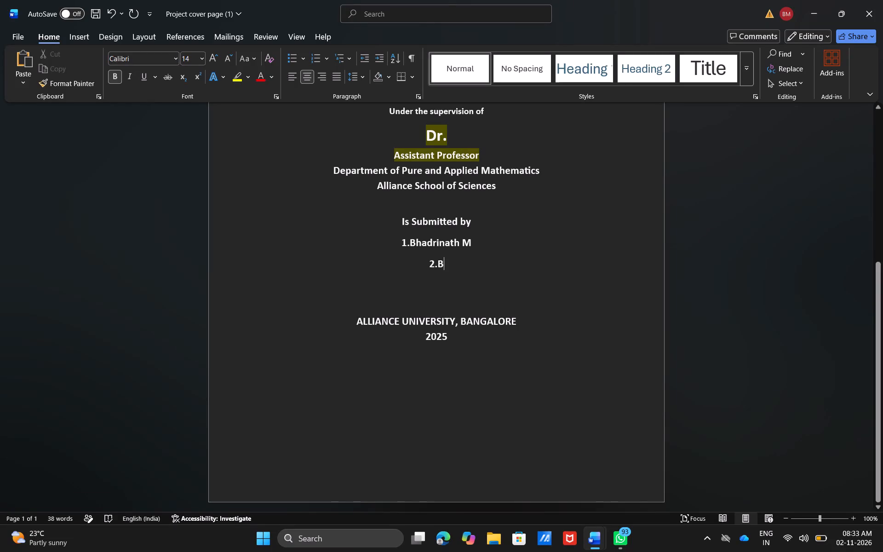
Replace the first submitter's name after "1." with the copied submitter's name and registration number.
{"action": "left_click_drag", "start_coordinate": [480, 237], "coordinate": [421, 242]}
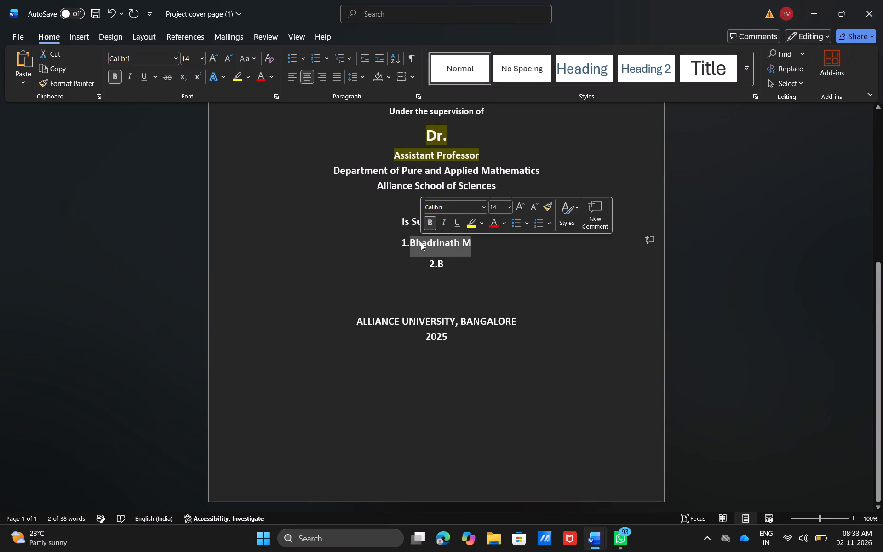
{"action": "key", "text": "ctrl+v"}
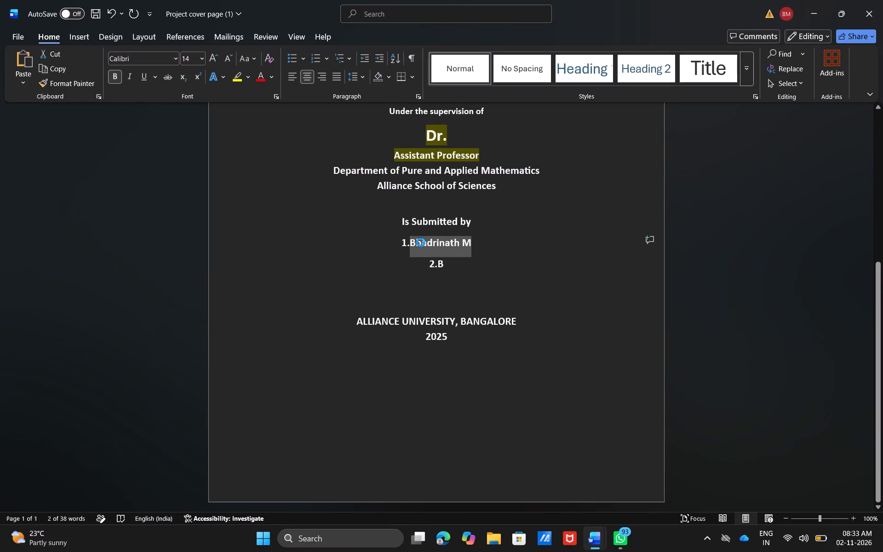
Remove the letter B after "2." in the second submitter entry, leaving only the number.
{"action": "left_click", "coordinate": [447, 267]}
{"action": "key", "text": "BackSpace"}
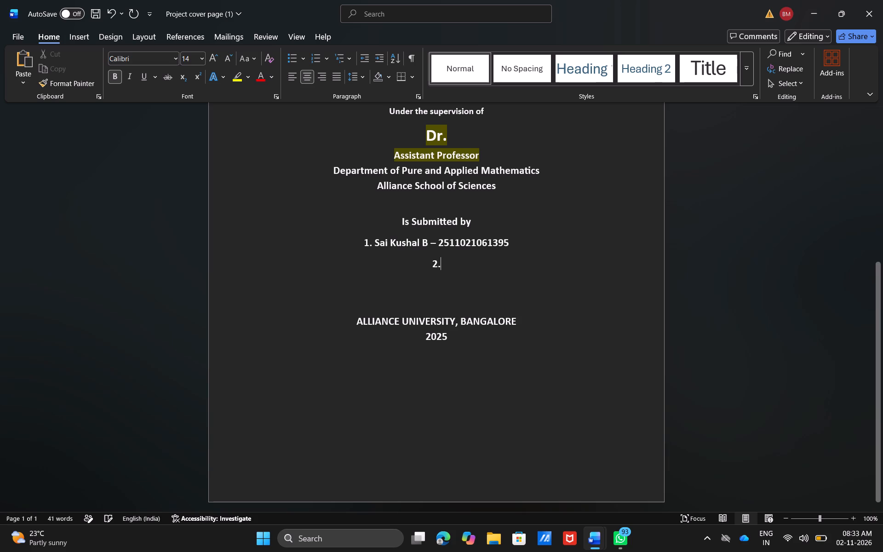
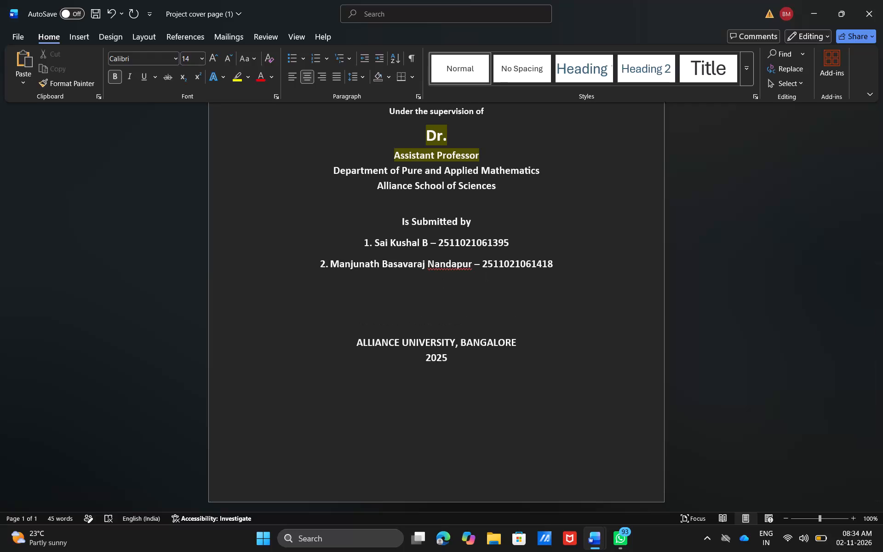
Add the third submitter's name and registration number, prefixed with "3.", on the line below the second submitter.
{"action": "type", "text": "3."}
{"action": "key", "text": "ctrl+v"}
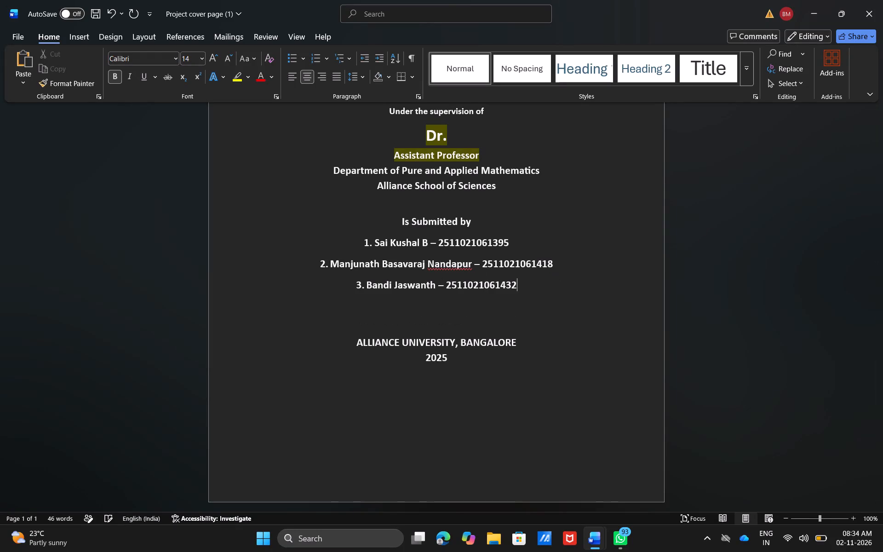
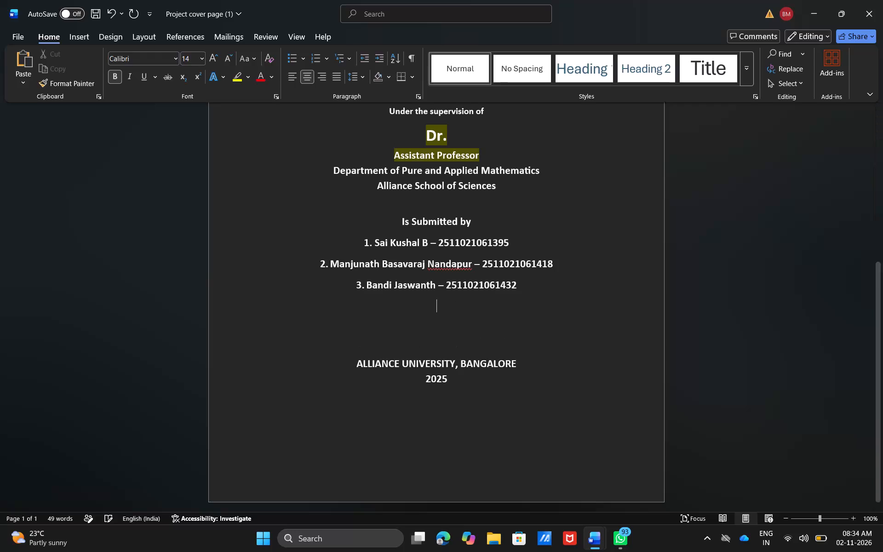
Add the fourth submitter's copied name and registration number, prefixed with "4.", on the line below the third submitter.
{"action": "type", "text": "4."}
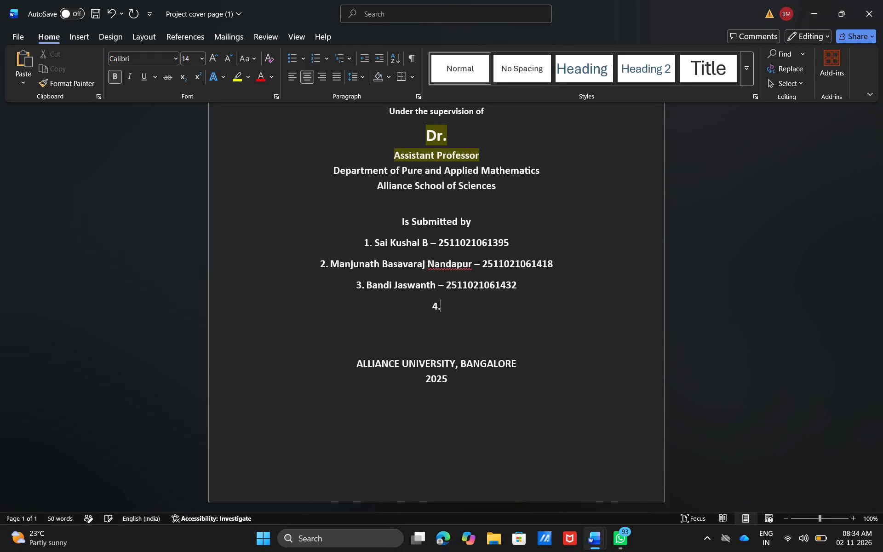
{"action": "key", "text": "ctrl+v"}
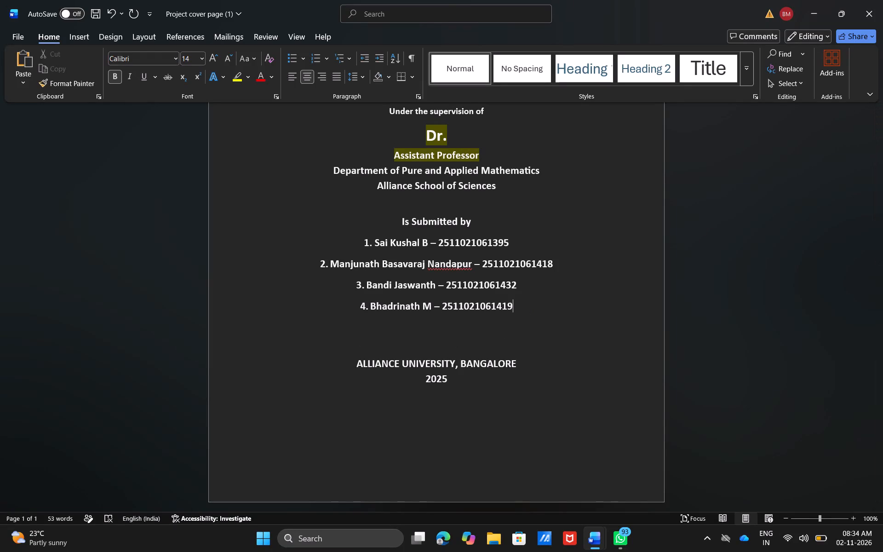
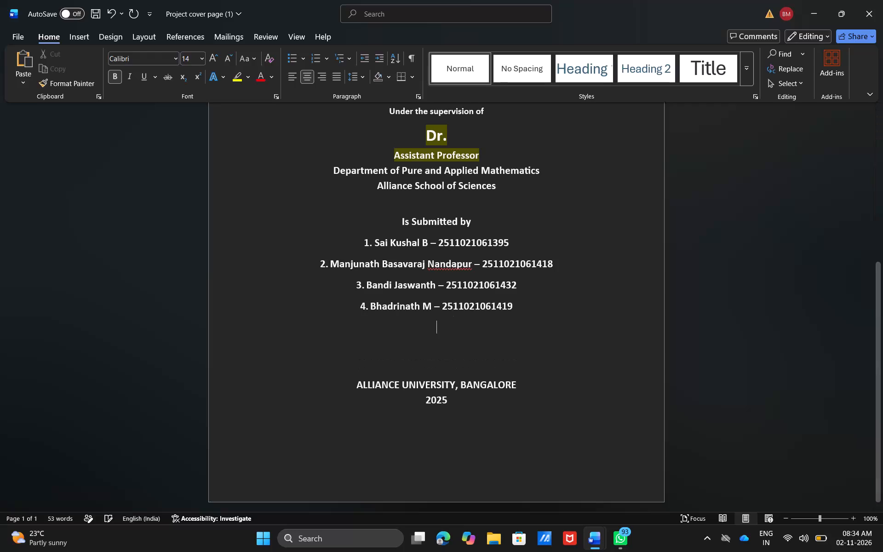
Add the fifth submitter's copied name and registration number, prefixed with "5.", on the line below the fourth submitter.
{"action": "type", "text": "5."}
{"action": "key", "text": "ctrl+v"}
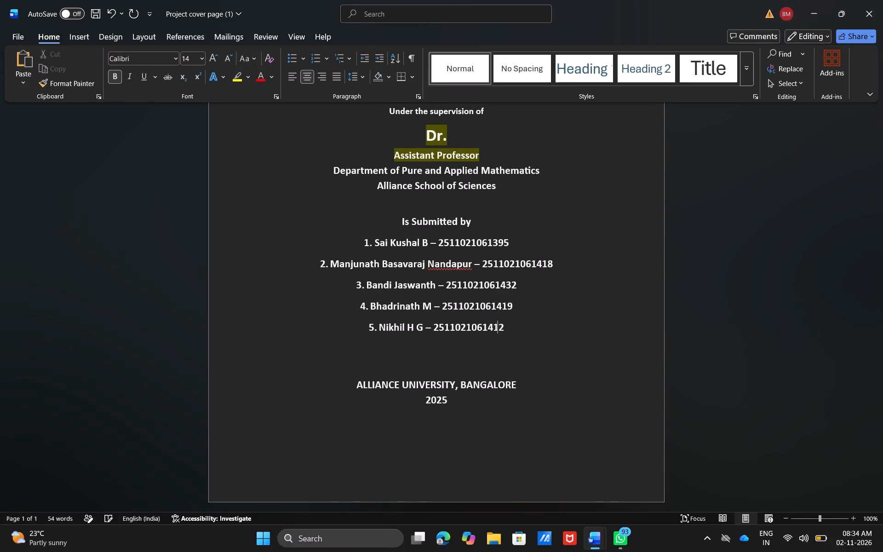
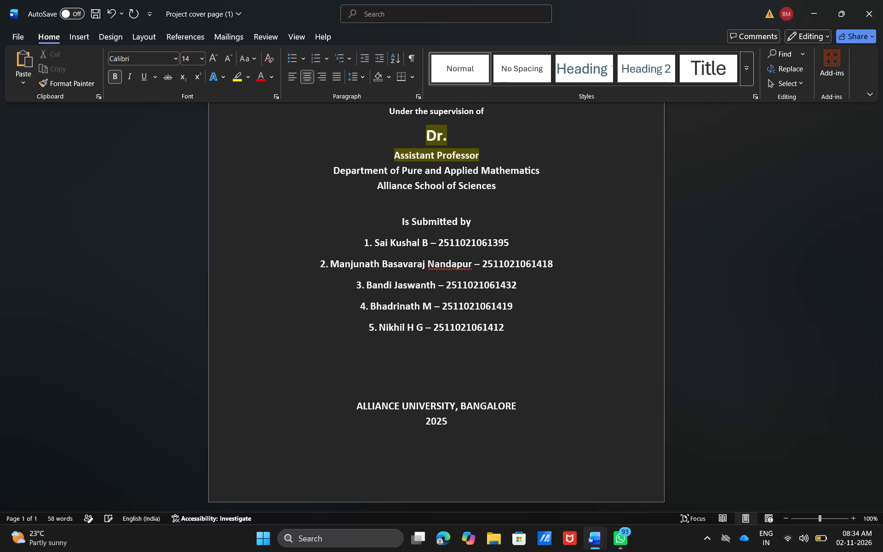
Add the sixth submitter's copied name and registration number, prefixed with "6.", on the line below the fifth submitter.
{"action": "type", "text": "6."}
{"action": "key", "text": "ctrl+v"}
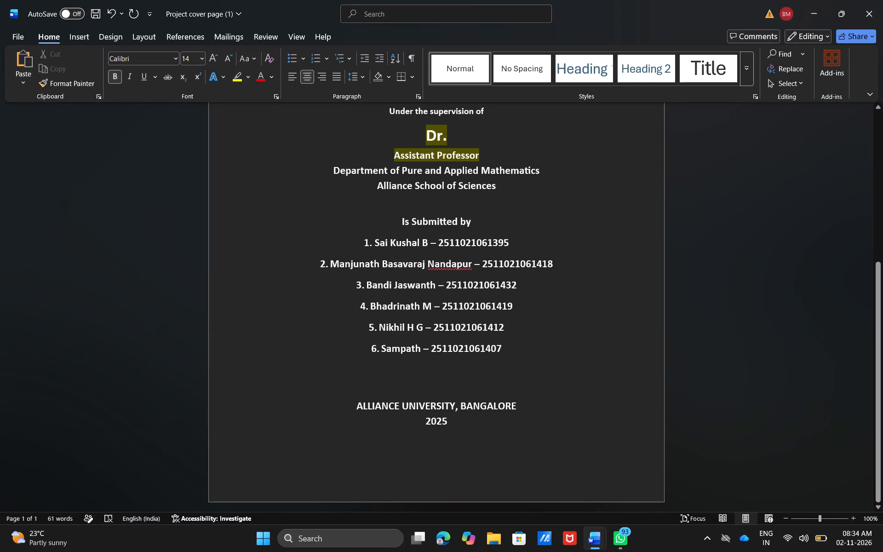
Left-align all six submitter lines and indent them four levels, so they start slightly left of the "Is Submitted by" heading.
{"action": "left_click_drag", "start_coordinate": [363, 239], "coordinate": [504, 337]}
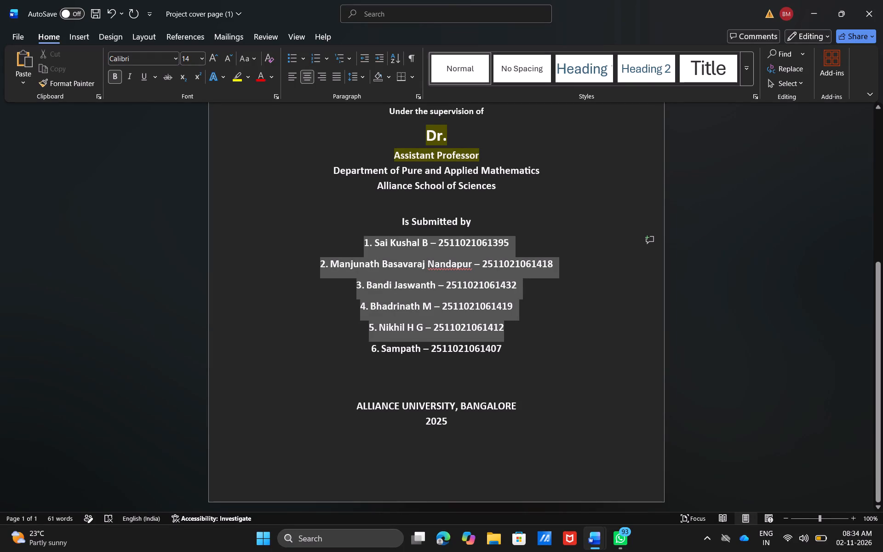
{"action": "left_click_drag", "start_coordinate": [504, 337], "coordinate": [498, 343]}
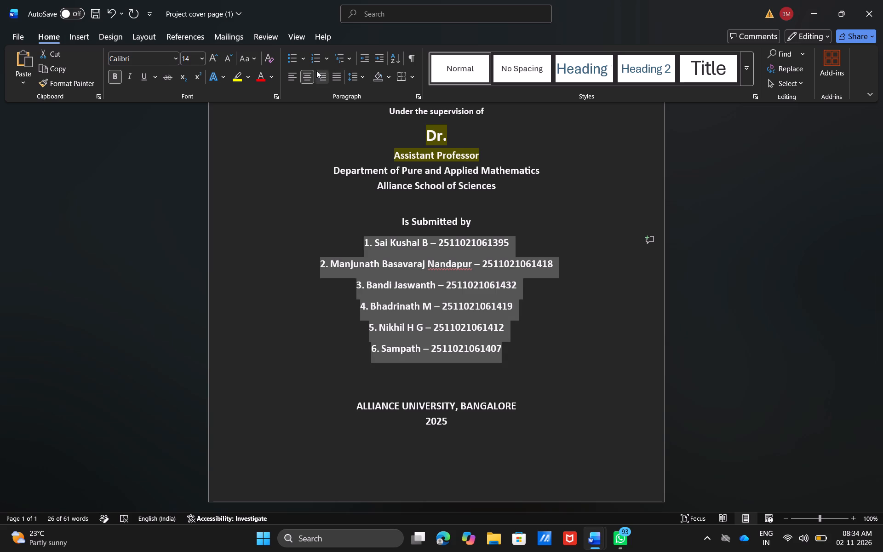
{"action": "left_click", "coordinate": [291, 75]}
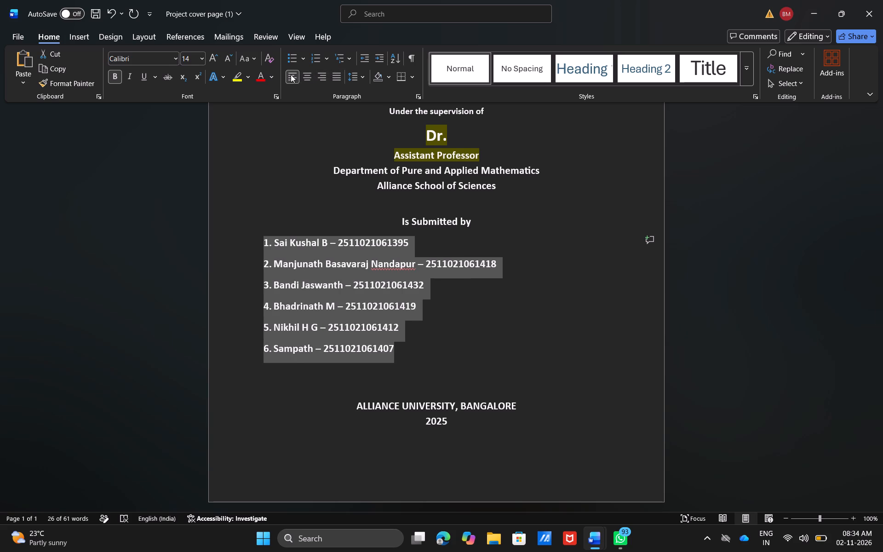
{"action": "left_click", "coordinate": [384, 58]}
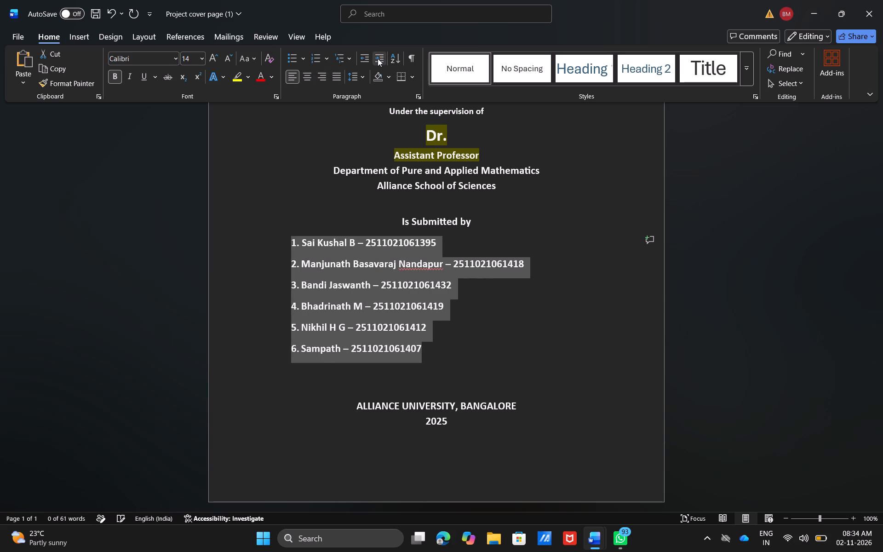
{"action": "triple_click", "coordinate": [376, 57]}
{"action": "left_click", "coordinate": [376, 57]}
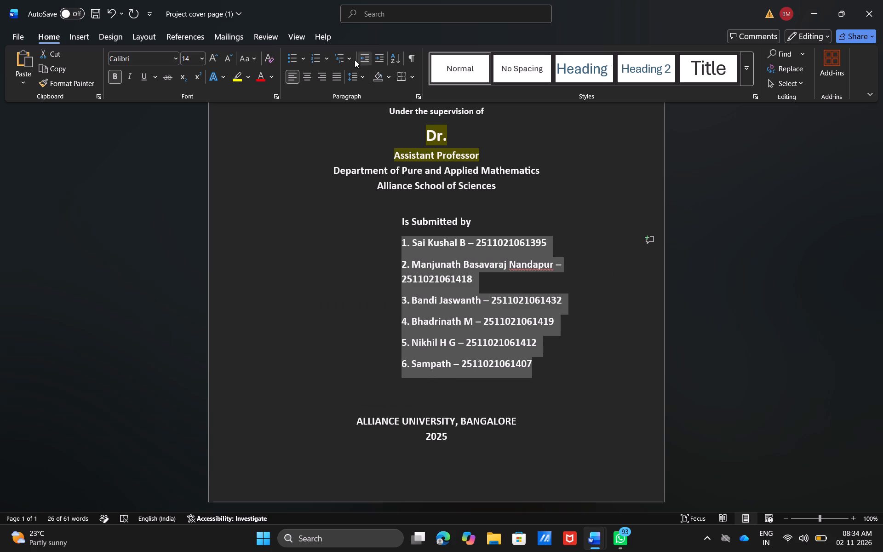
{"action": "left_click", "coordinate": [363, 59]}
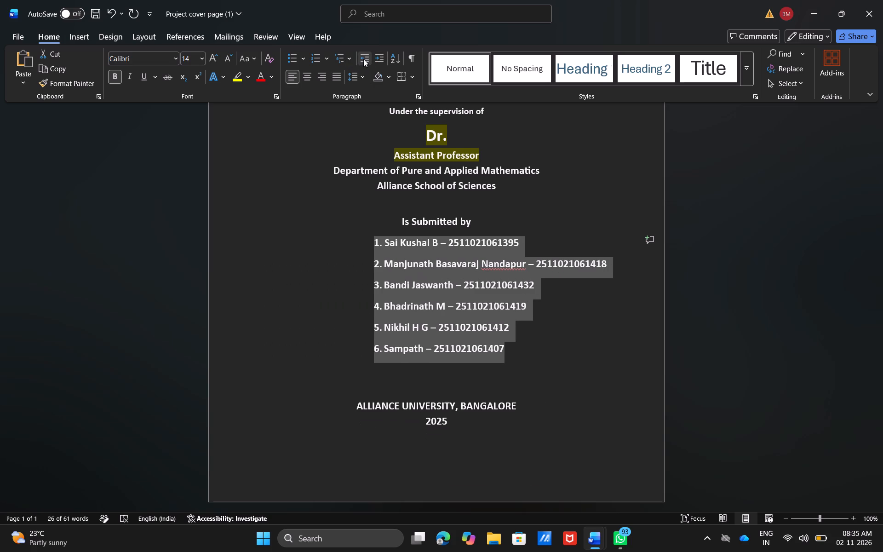
{"action": "left_click", "coordinate": [614, 363]}
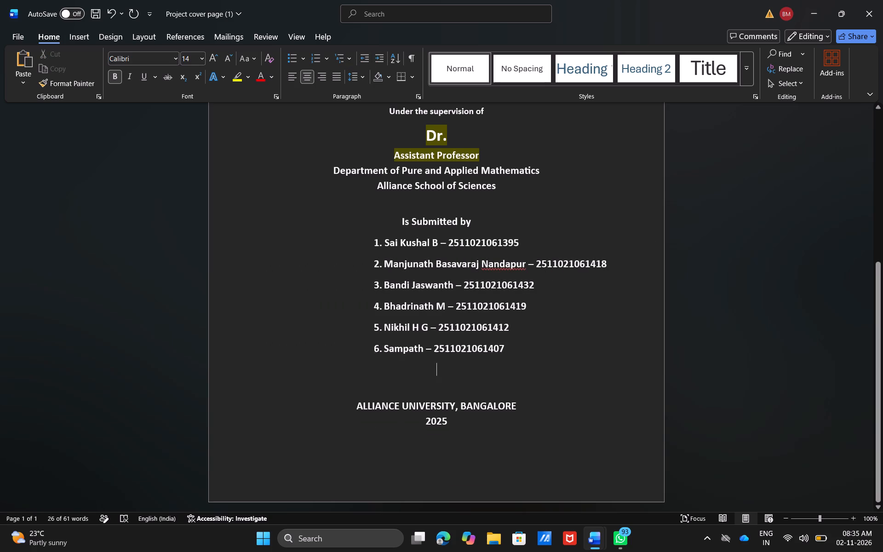
Replace the highlighted "Dr." and "Assistant Professor" placeholder lines under "Under the supervision of" with one blank line.
{"action": "scroll", "coordinate": [578, 242], "scroll_direction": "up", "scroll_amount": 3}
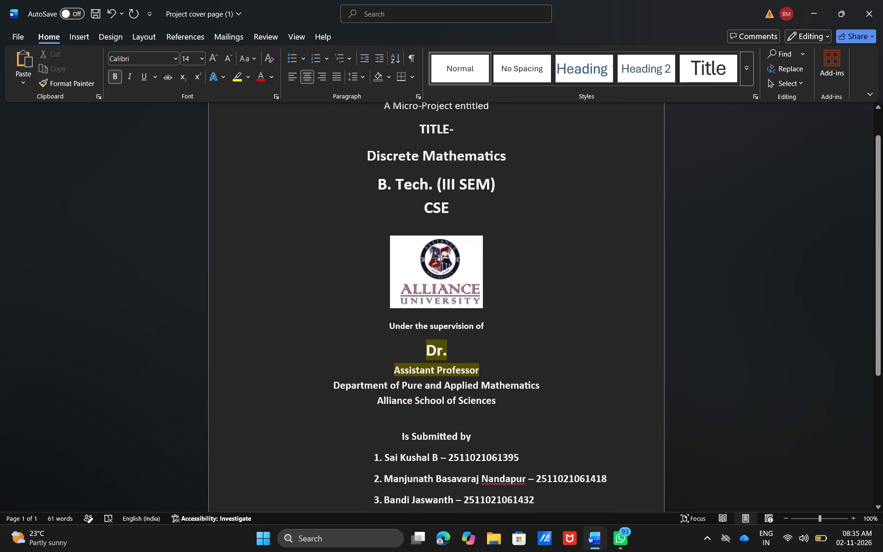
{"action": "scroll", "coordinate": [578, 242], "scroll_direction": "up", "scroll_amount": 1}
{"action": "scroll", "coordinate": [578, 242], "scroll_direction": "down", "scroll_amount": 2}
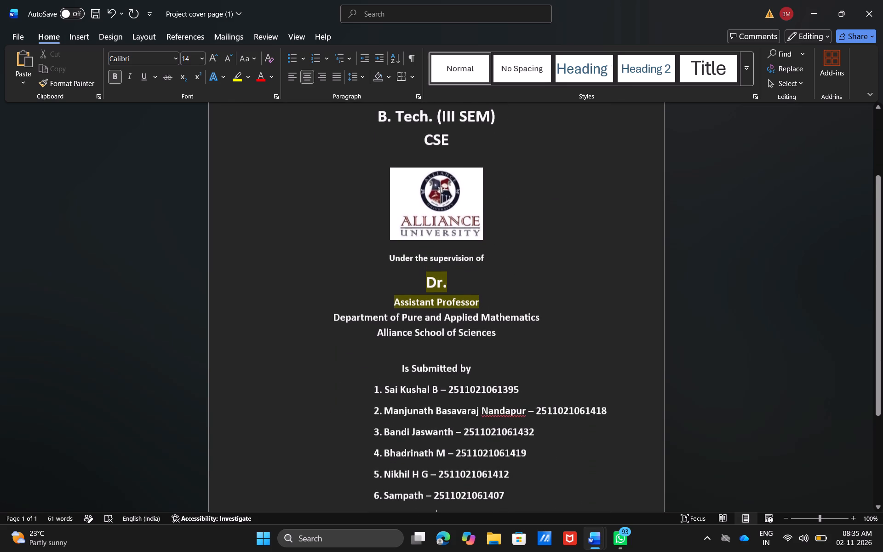
{"action": "left_click_drag", "start_coordinate": [483, 299], "coordinate": [392, 293]}
{"action": "key", "text": "BackSpace"}
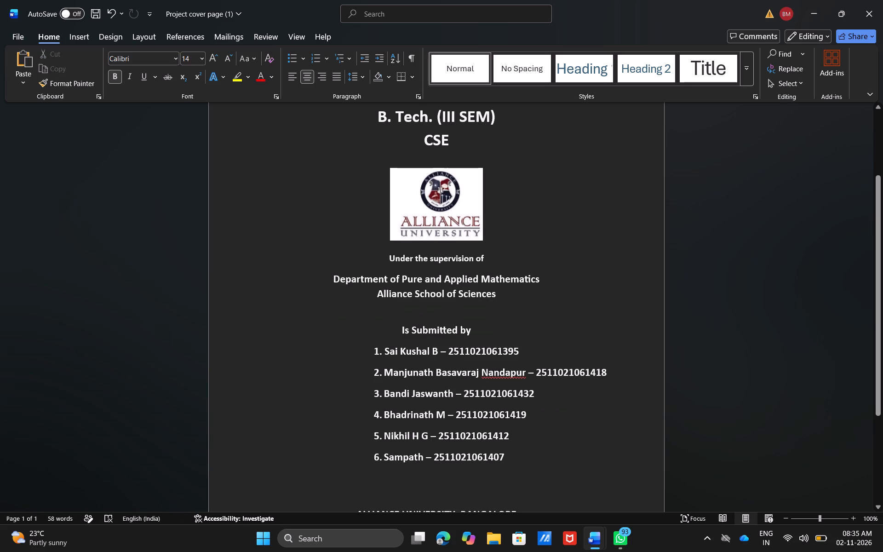
{"action": "key", "text": "Return"}
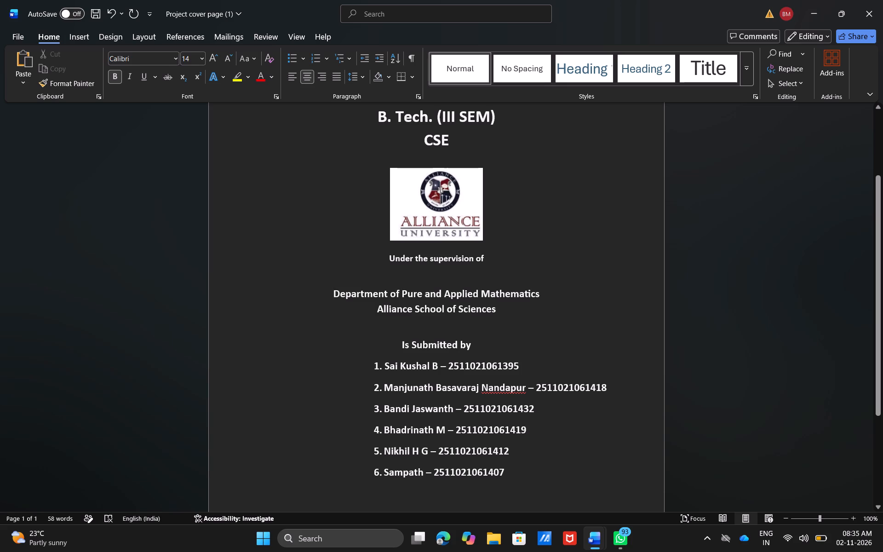
Enter the supervisor's title "DR." and first name on the blank line under "Under the supervision of".
{"action": "left_click", "coordinate": [367, 274]}
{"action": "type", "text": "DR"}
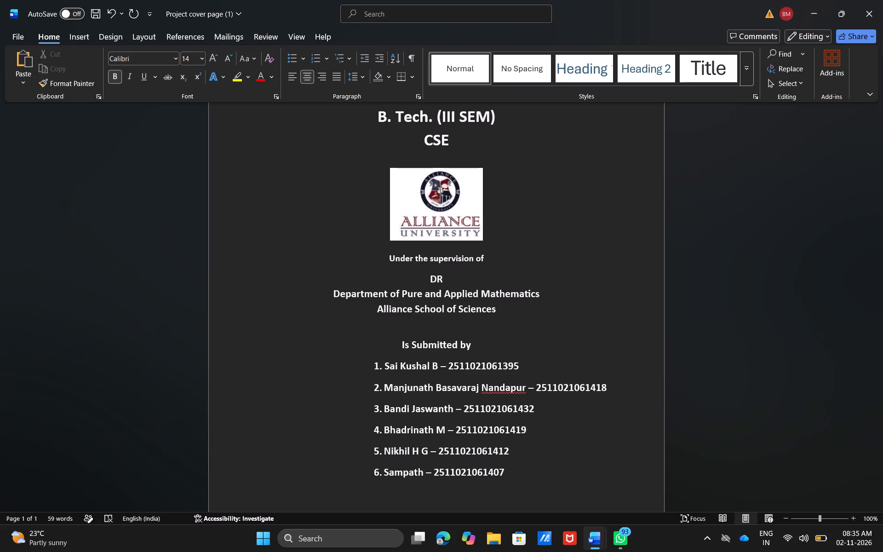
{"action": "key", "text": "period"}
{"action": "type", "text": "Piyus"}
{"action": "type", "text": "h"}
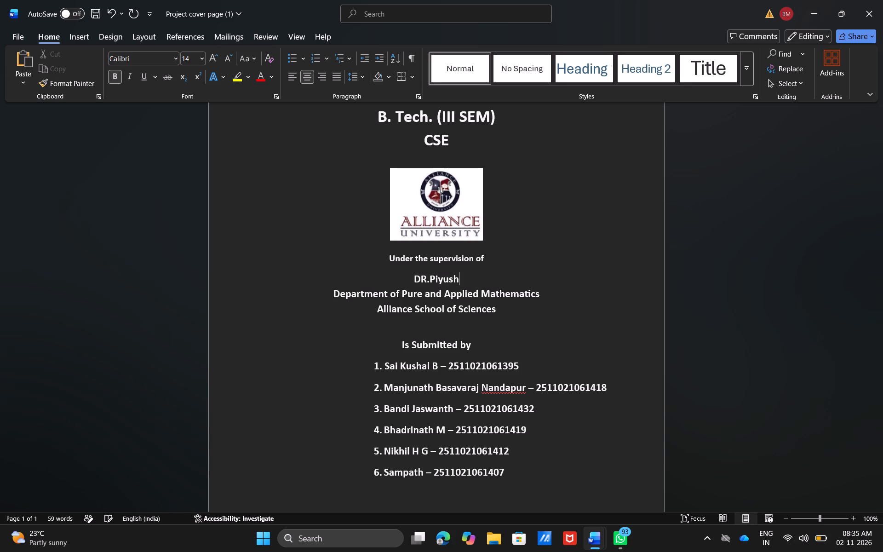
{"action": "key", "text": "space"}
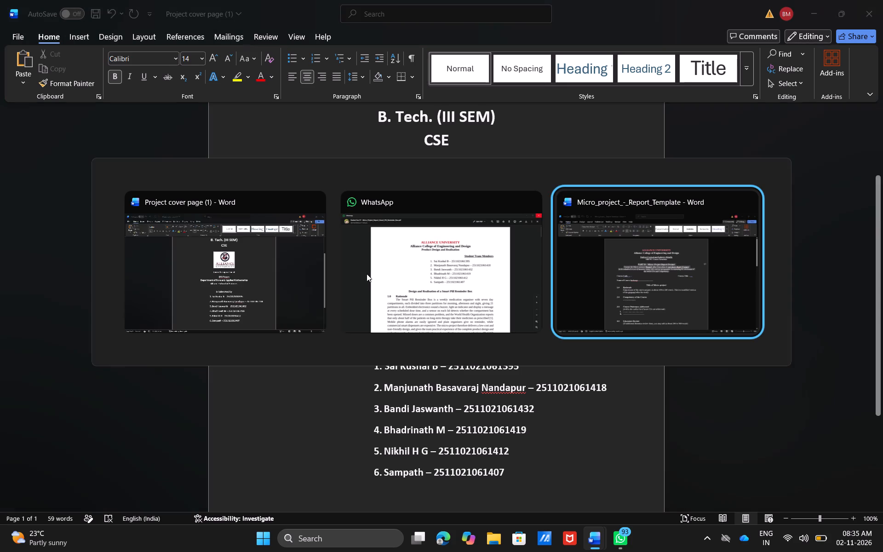
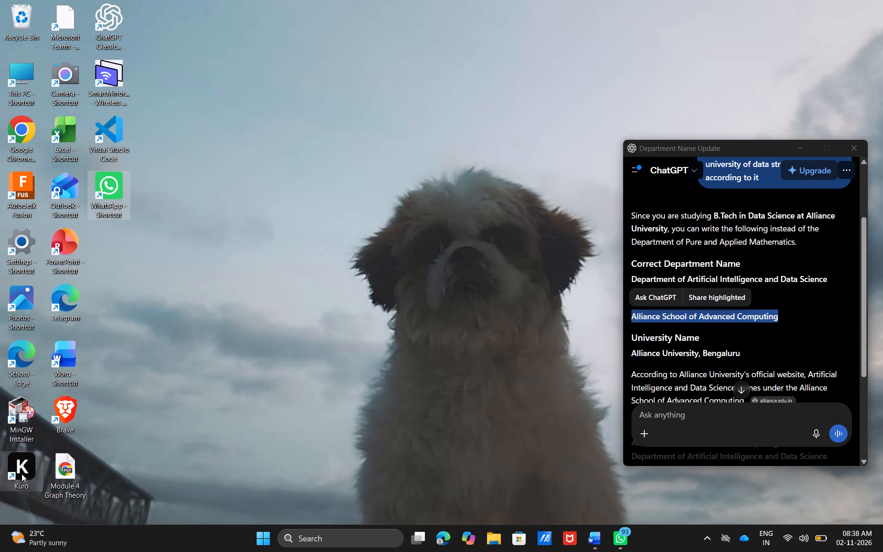
Open the Brave browser and enter "auer" as the start of a web address or search.
{"action": "double_click", "coordinate": [73, 414]}
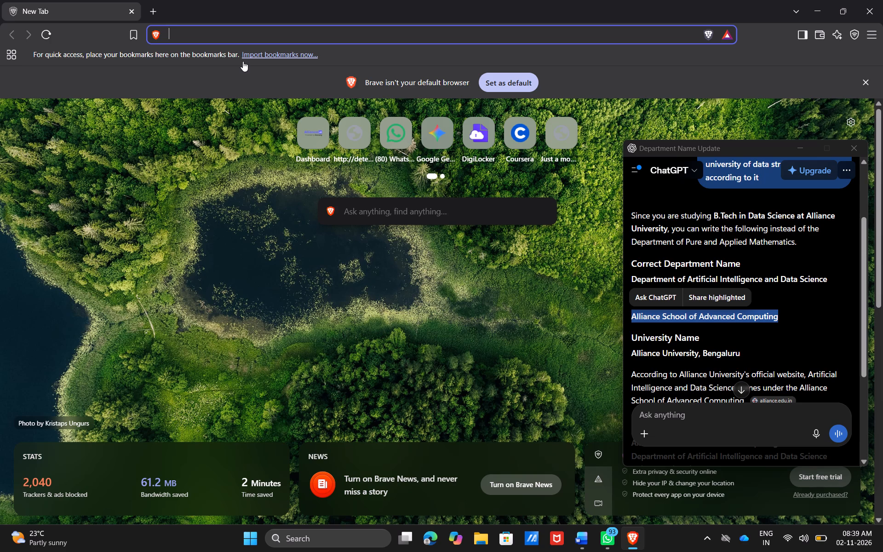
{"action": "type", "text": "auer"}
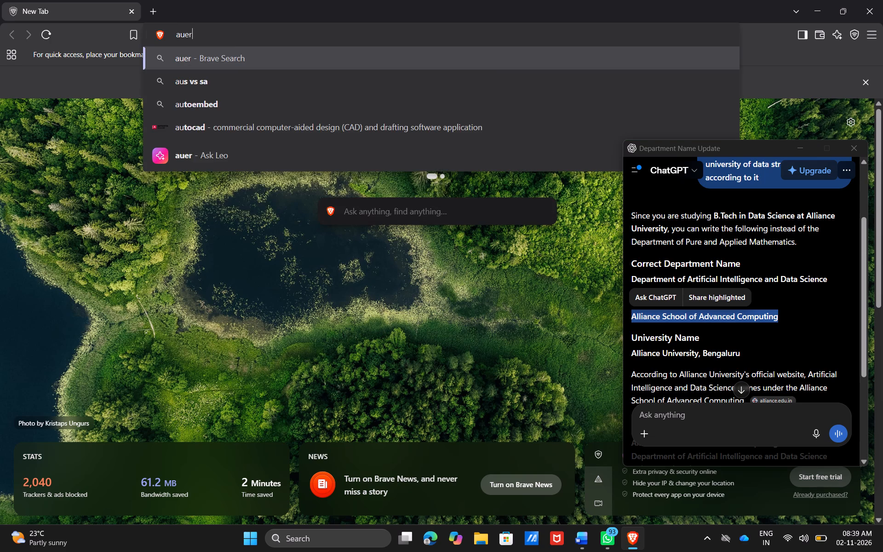
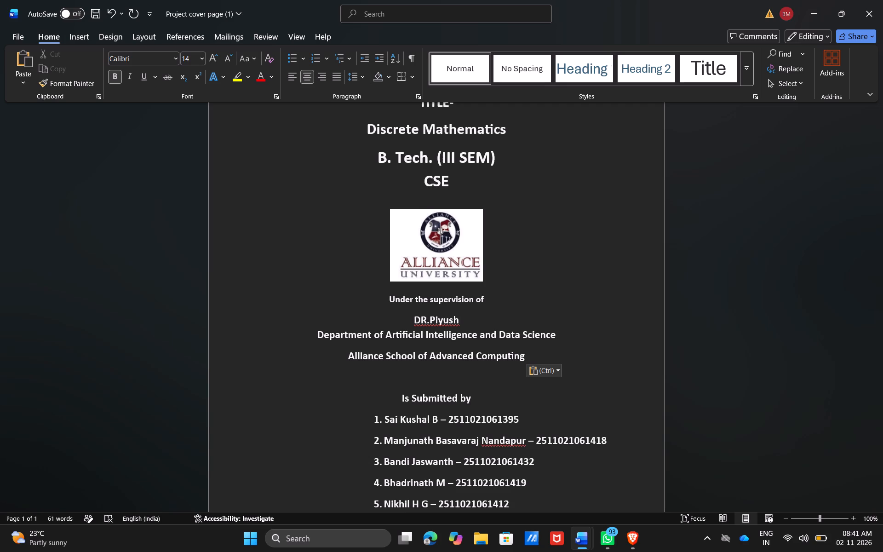
Complete the supervisor's name with the surname and insert a space after "DR.".
{"action": "key", "text": "shift+s"}
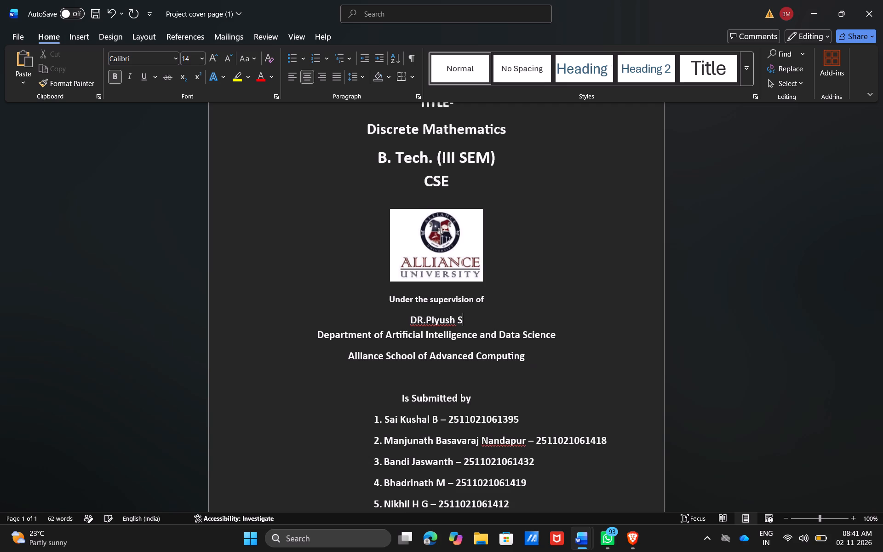
{"action": "type", "text": "ha"}
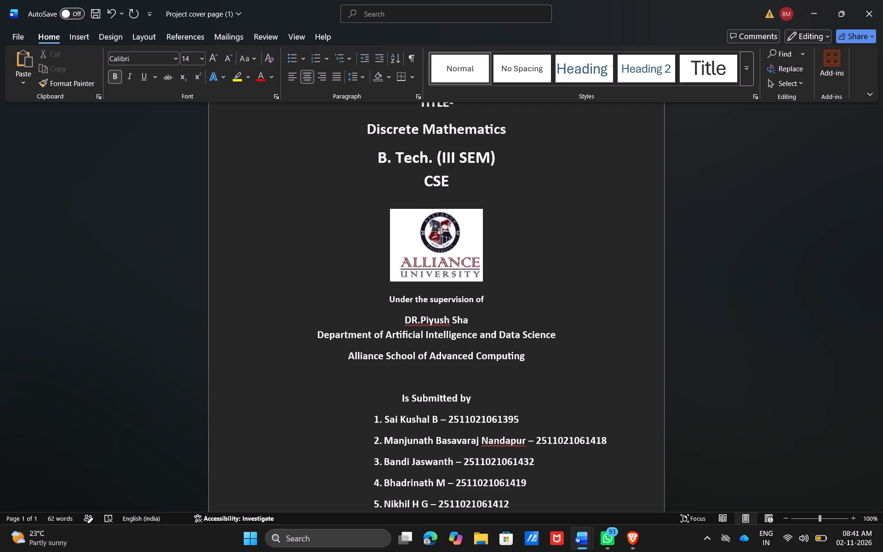
{"action": "type", "text": "rma"}
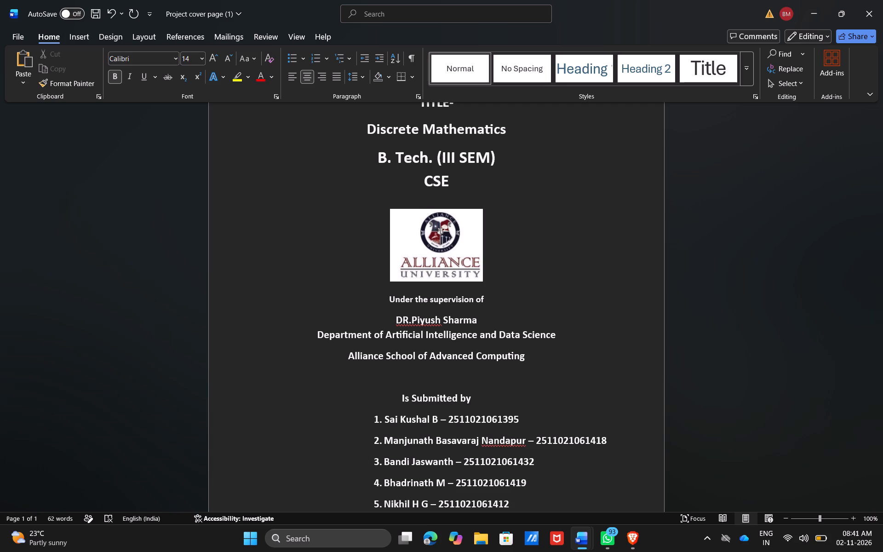
{"action": "left_click", "coordinate": [411, 321]}
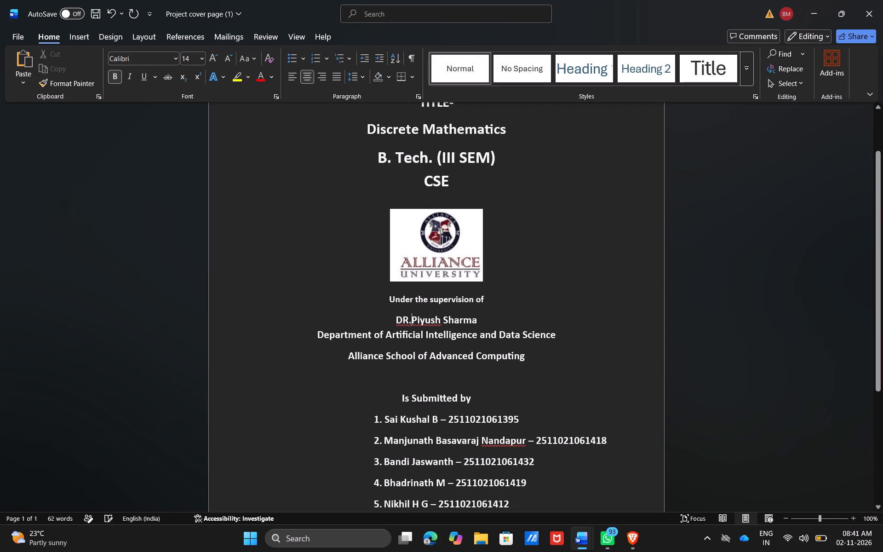
{"action": "key", "text": "space"}
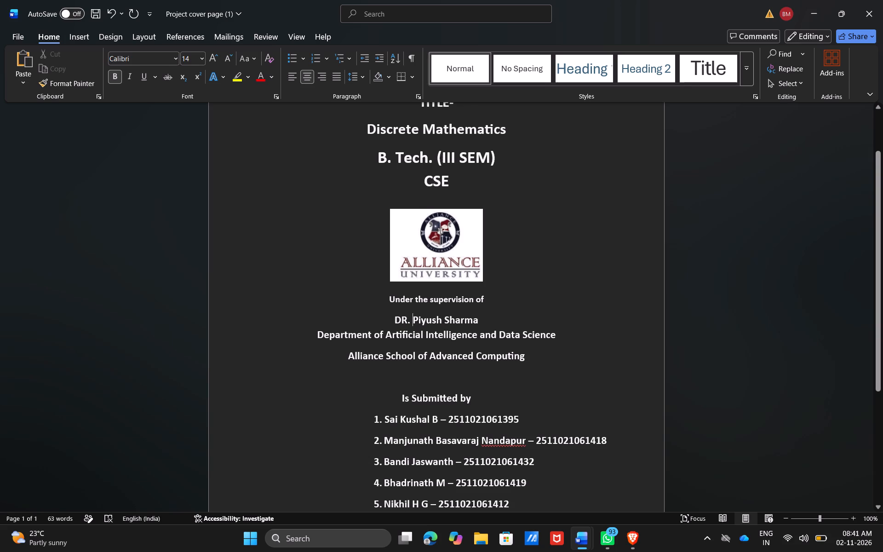
Format the supervisor's name on the cover page as 18 pt, bold and underlined.
{"action": "left_click_drag", "start_coordinate": [480, 319], "coordinate": [367, 313]}
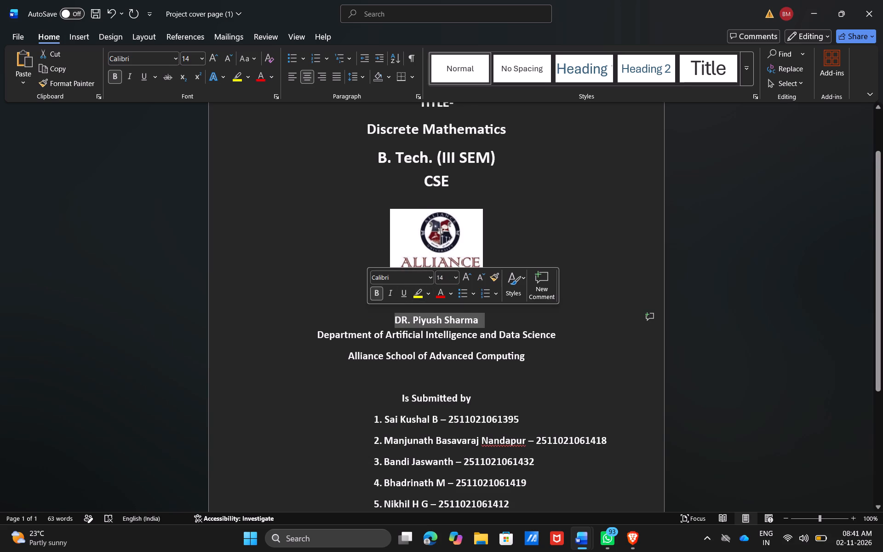
{"action": "left_click", "coordinate": [457, 281]}
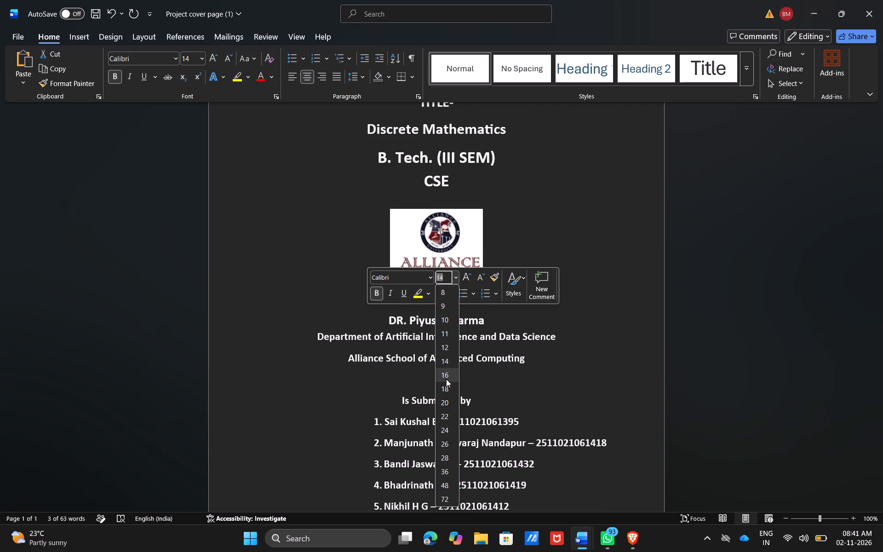
{"action": "left_click", "coordinate": [447, 391]}
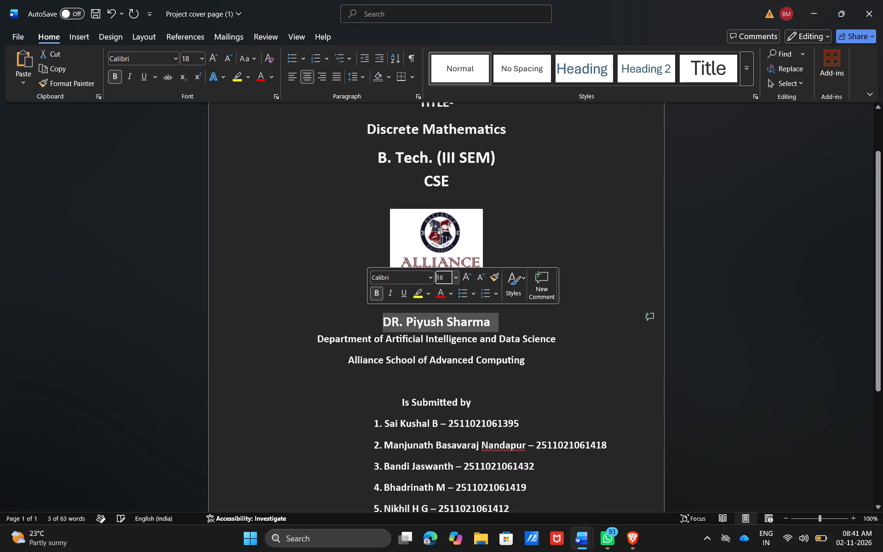
{"action": "left_click", "coordinate": [373, 293]}
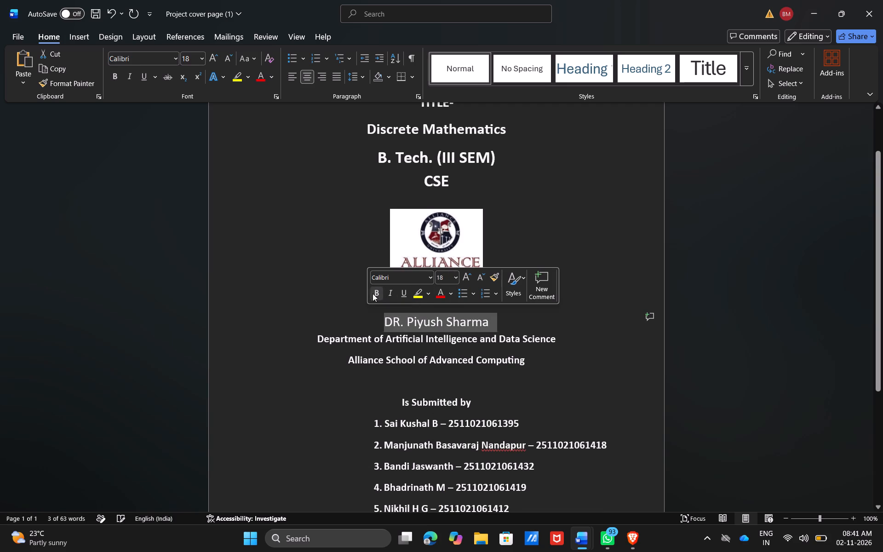
{"action": "left_click", "coordinate": [375, 294]}
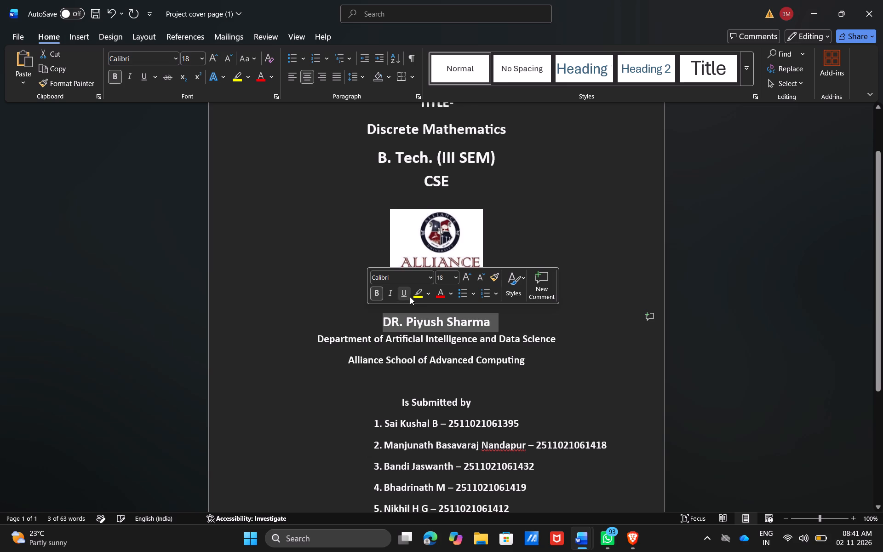
{"action": "left_click", "coordinate": [406, 296]}
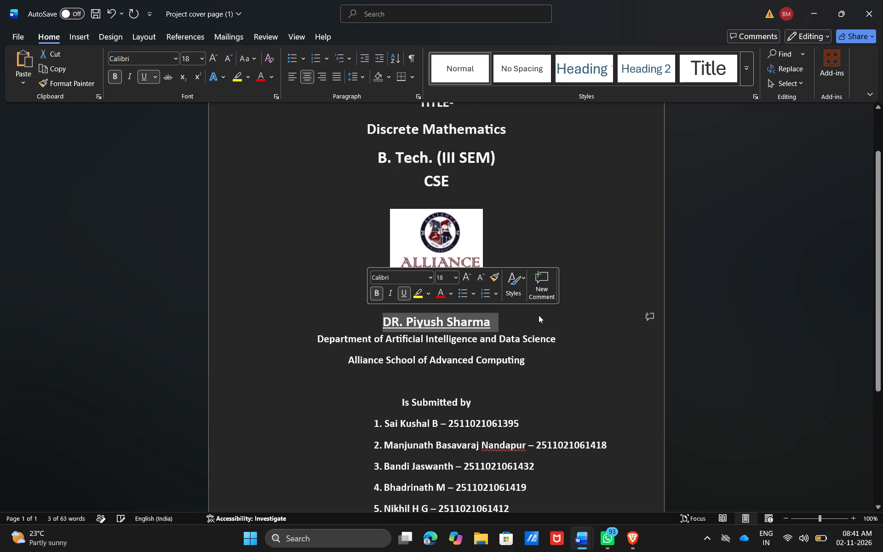
Insert a blank line between the supervisor's name and the department line.
{"action": "left_click", "coordinate": [539, 315]}
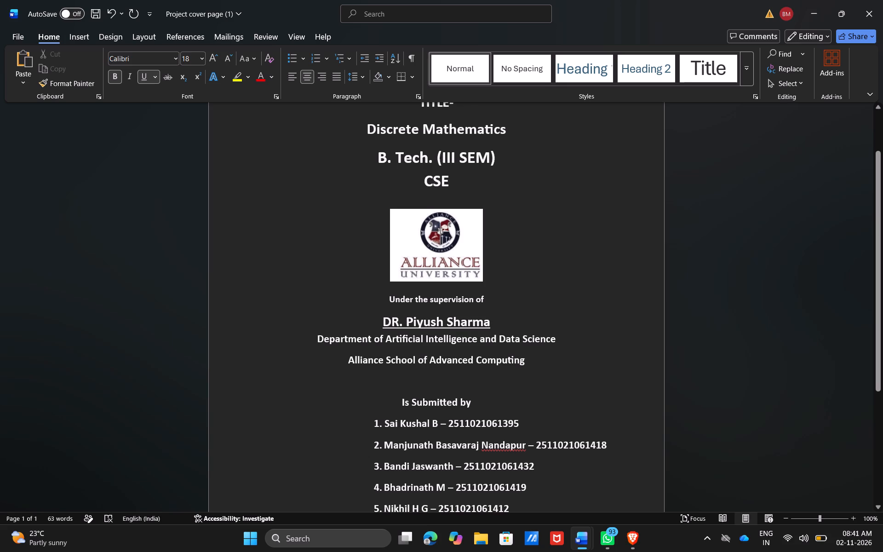
{"action": "key", "text": "Return"}
Look over the rest of the cover page and place the text cursor directly after "TITLE-" in the heading.
{"action": "scroll", "coordinate": [522, 331], "scroll_direction": "down", "scroll_amount": 6}
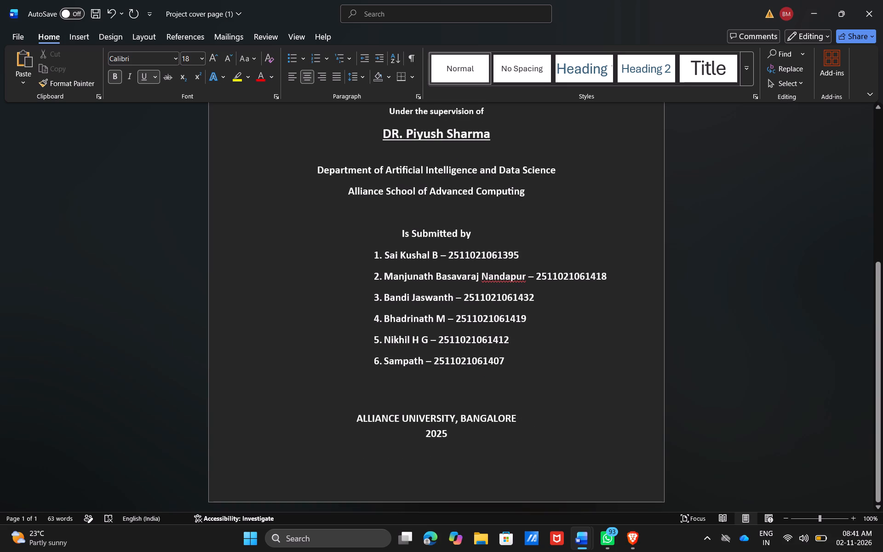
{"action": "scroll", "coordinate": [429, 249], "scroll_direction": "up", "scroll_amount": 1}
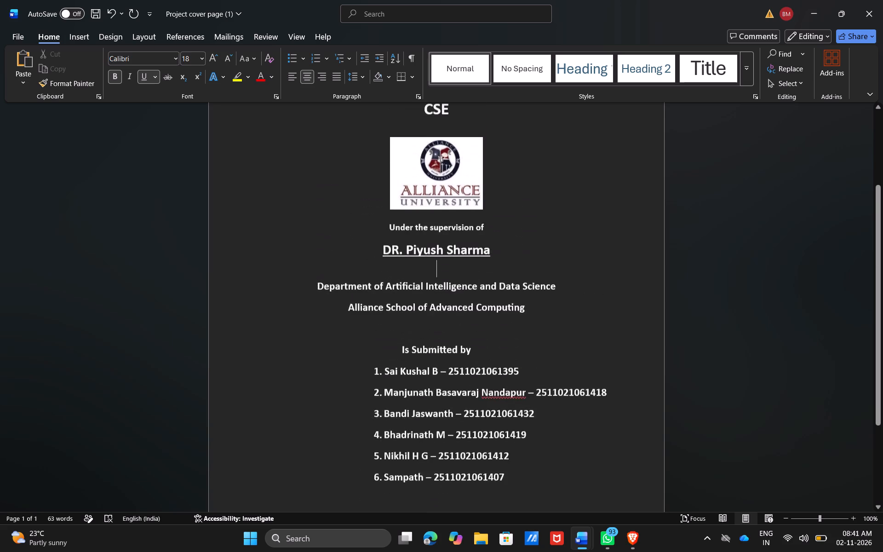
{"action": "scroll", "coordinate": [429, 249], "scroll_direction": "up", "scroll_amount": 2}
{"action": "scroll", "coordinate": [434, 293], "scroll_direction": "up", "scroll_amount": 1}
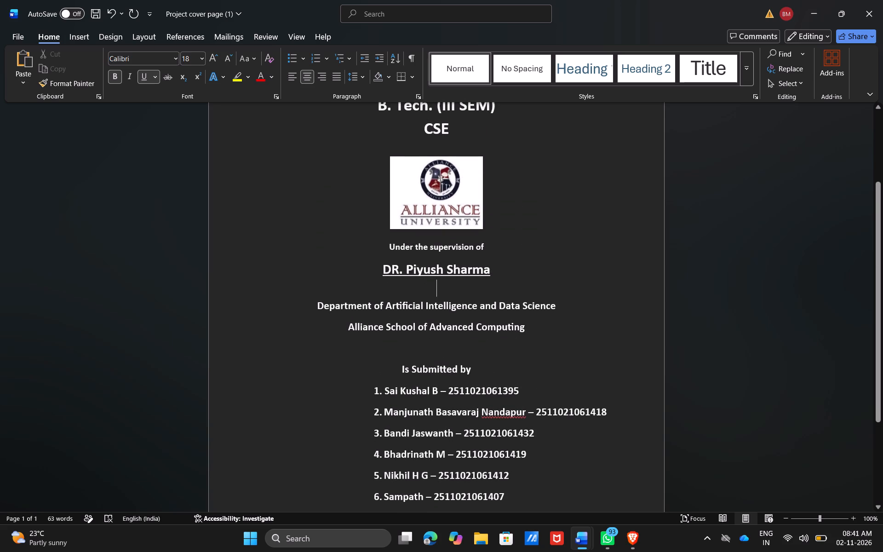
{"action": "scroll", "coordinate": [434, 293], "scroll_direction": "up", "scroll_amount": 1}
{"action": "scroll", "coordinate": [439, 240], "scroll_direction": "up", "scroll_amount": 2}
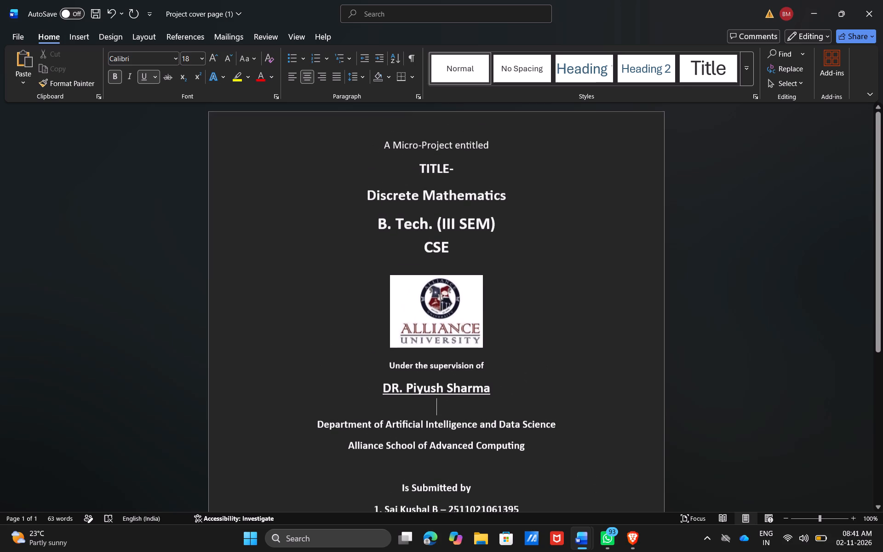
{"action": "scroll", "coordinate": [439, 240], "scroll_direction": "up", "scroll_amount": 1}
{"action": "left_click", "coordinate": [470, 169]}
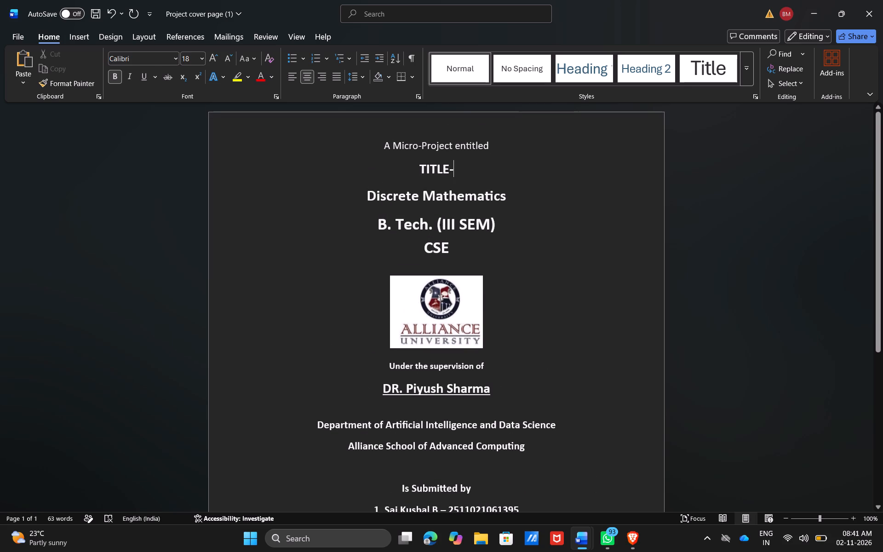
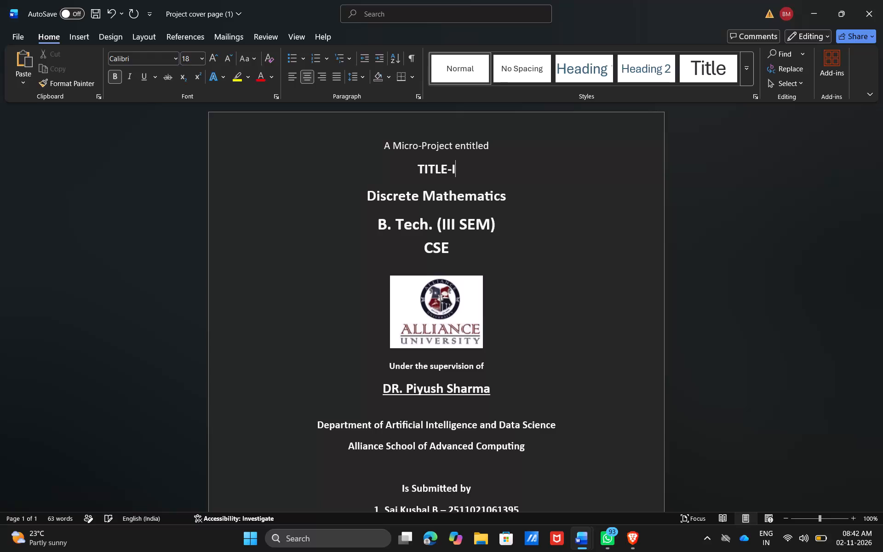
Complete the heading after "TITLE-" so it reads "Intelligent Access Verification System".
{"action": "type", "text": "ntelligent"}
{"action": "key", "text": "space"}
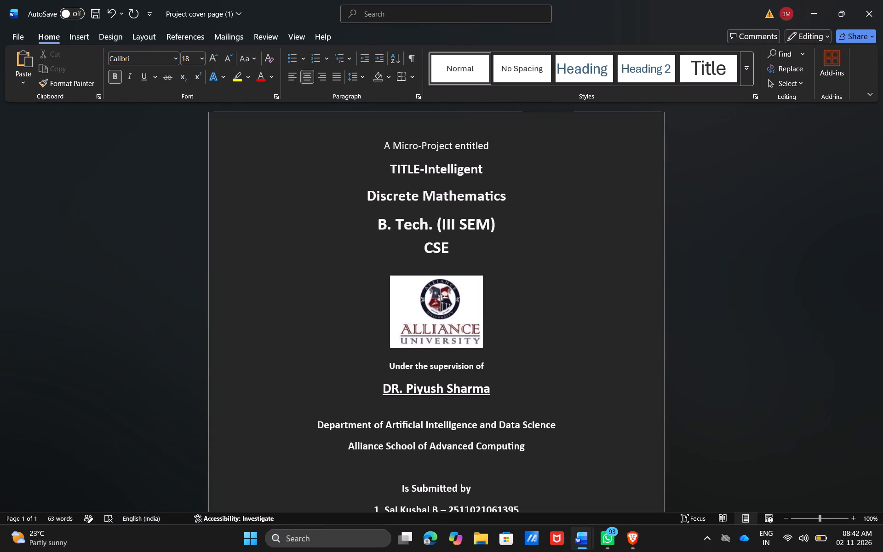
{"action": "type", "text": "Access"}
{"action": "key", "text": "space"}
{"action": "key", "text": "v"}
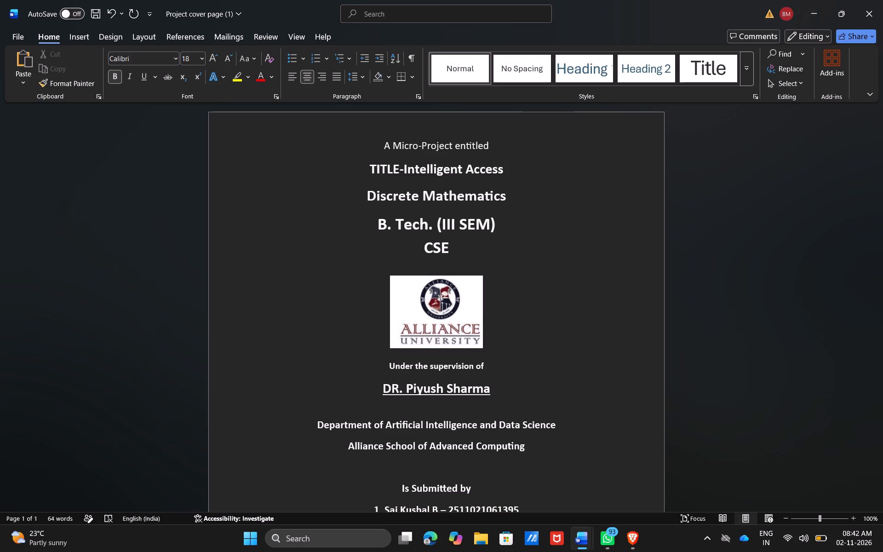
{"action": "key", "text": "BackSpace"}
{"action": "type", "text": "Verification"}
{"action": "key", "text": "space"}
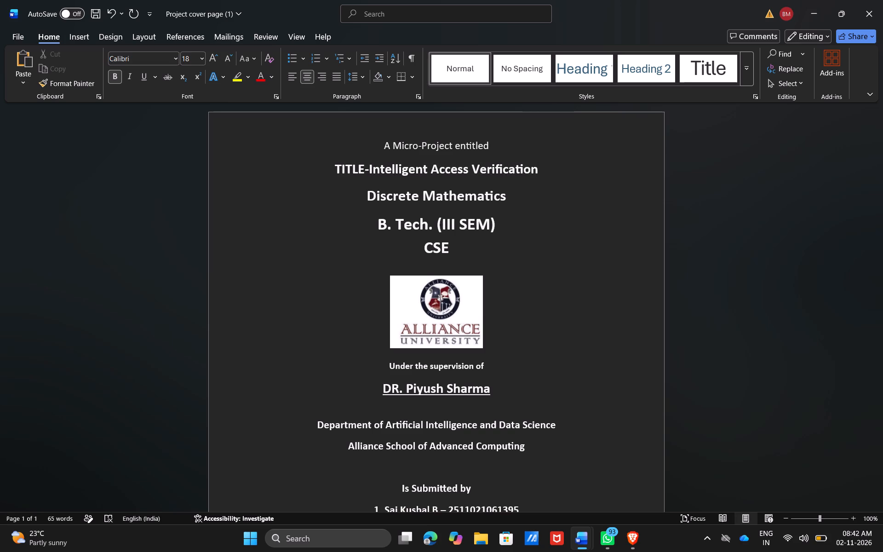
{"action": "type", "text": "Syste"}
{"action": "type", "text": "m"}
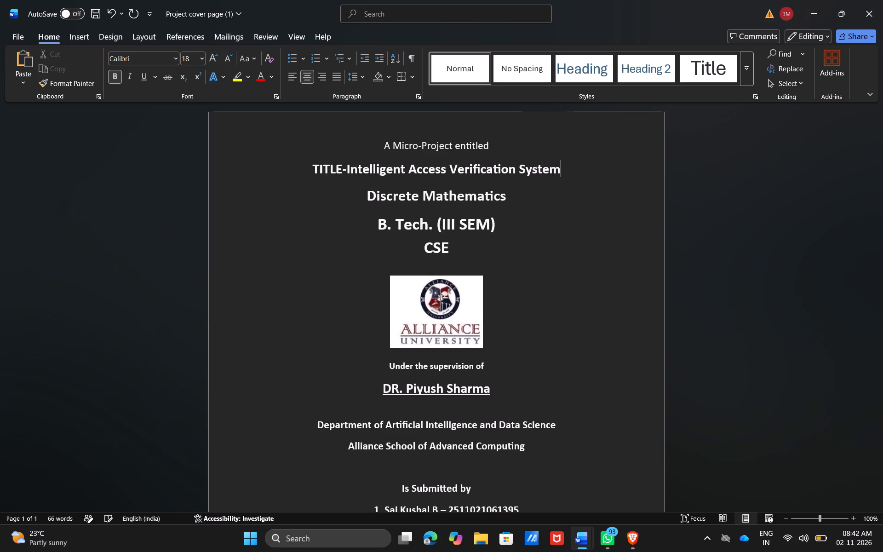
{"action": "key", "text": "space"}
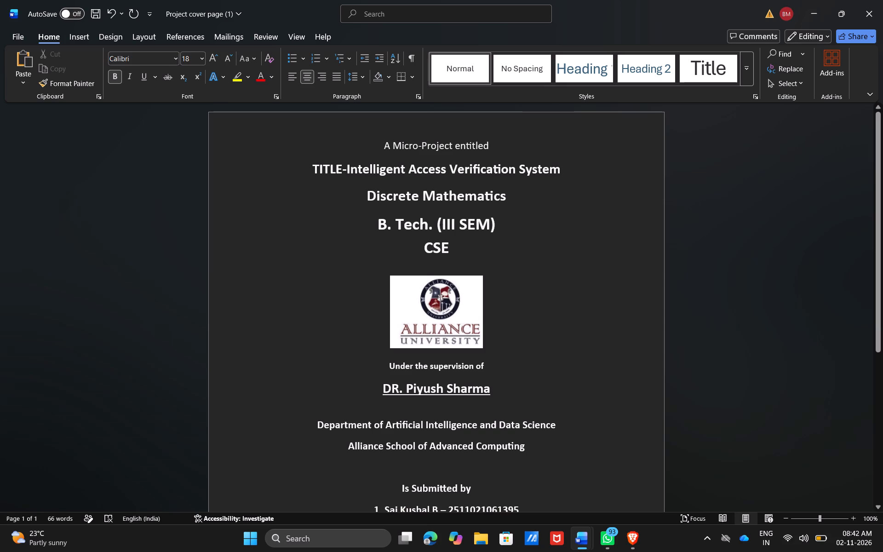
Insert five spaces in front of "TITLE-" to shift the heading line slightly along.
{"action": "left_click", "coordinate": [305, 167]}
{"action": "key", "text": "space"}
{"action": "key", "text": "space"}
{"action": "key", "text": "space"}
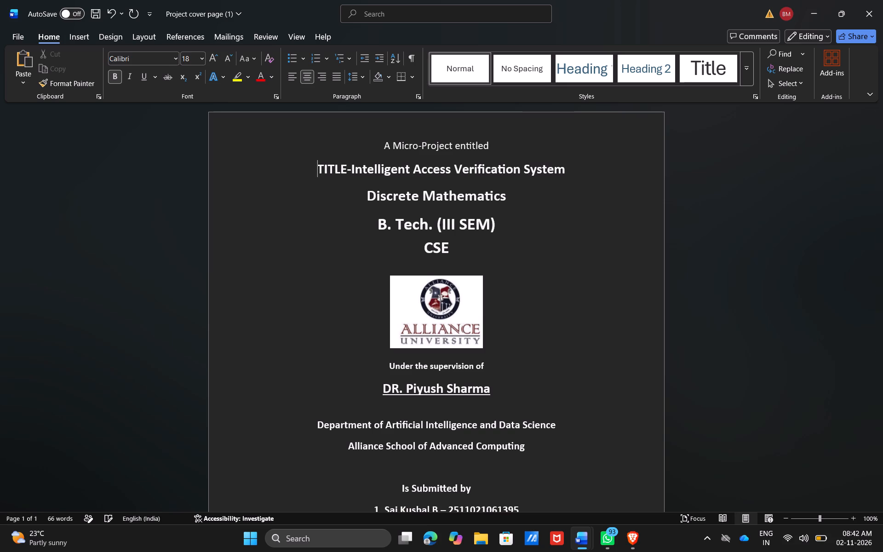
{"action": "key", "text": "space"}
{"action": "key", "text": "space"}
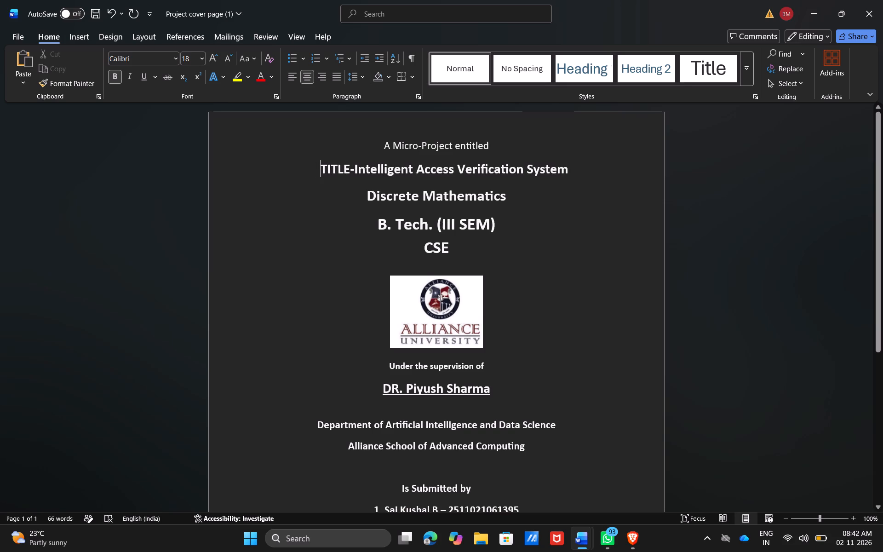
Underline the heading "TITLE-Intelligent Access Verification System".
{"action": "left_click_drag", "start_coordinate": [320, 167], "coordinate": [554, 165]}
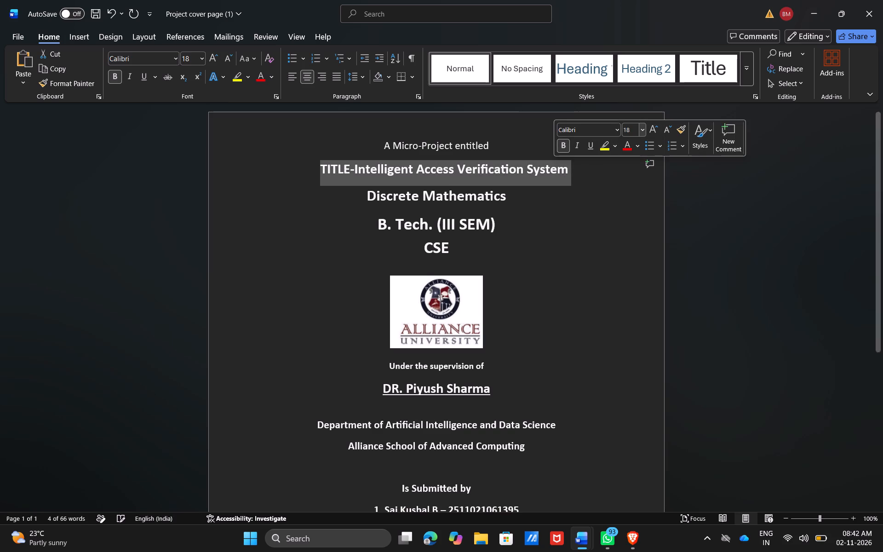
{"action": "left_click", "coordinate": [591, 149]}
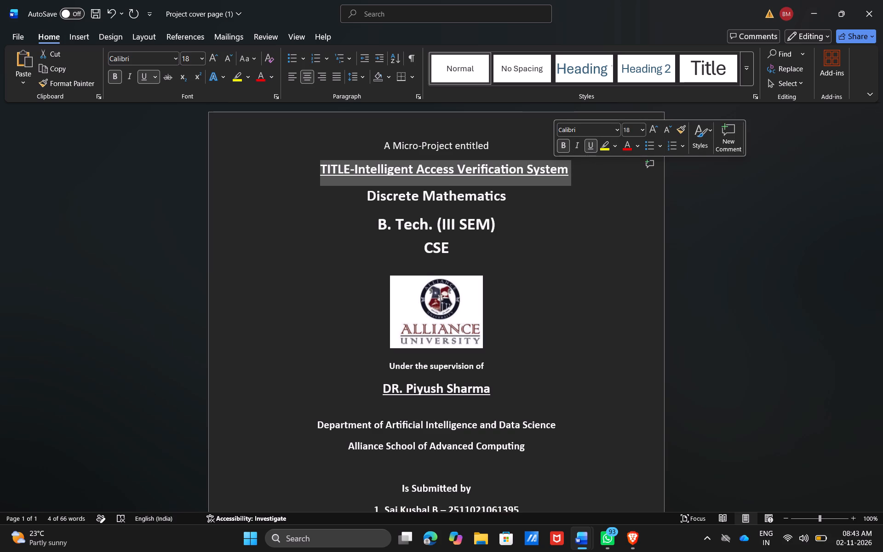
{"action": "left_click", "coordinate": [598, 220]}
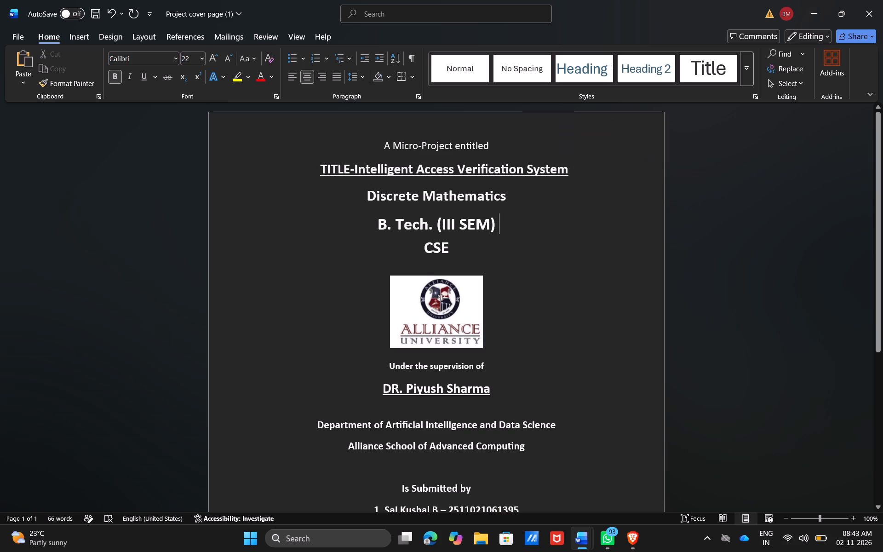
Keep the department and school lines centred and increase their indent by one level.
{"action": "scroll", "coordinate": [473, 218], "scroll_direction": "down", "scroll_amount": 3}
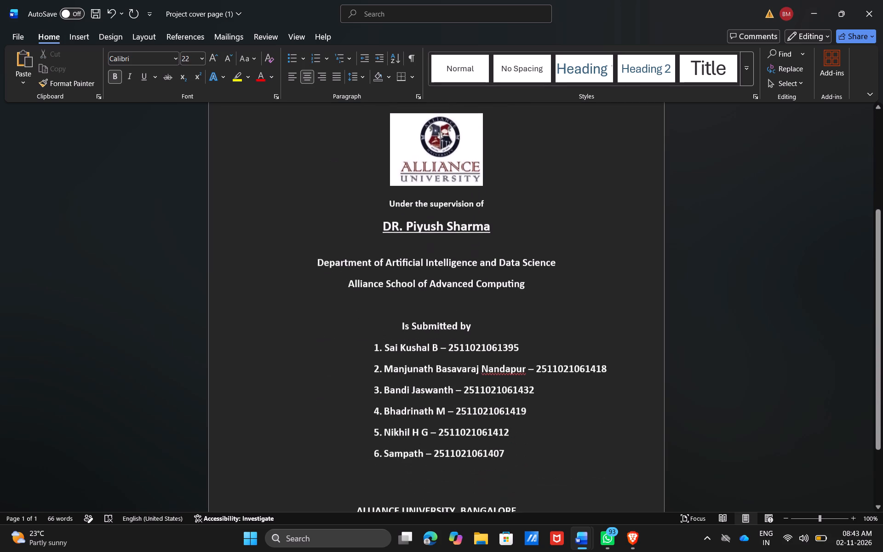
{"action": "scroll", "coordinate": [473, 218], "scroll_direction": "down", "scroll_amount": 17}
{"action": "scroll", "coordinate": [473, 218], "scroll_direction": "up", "scroll_amount": 1}
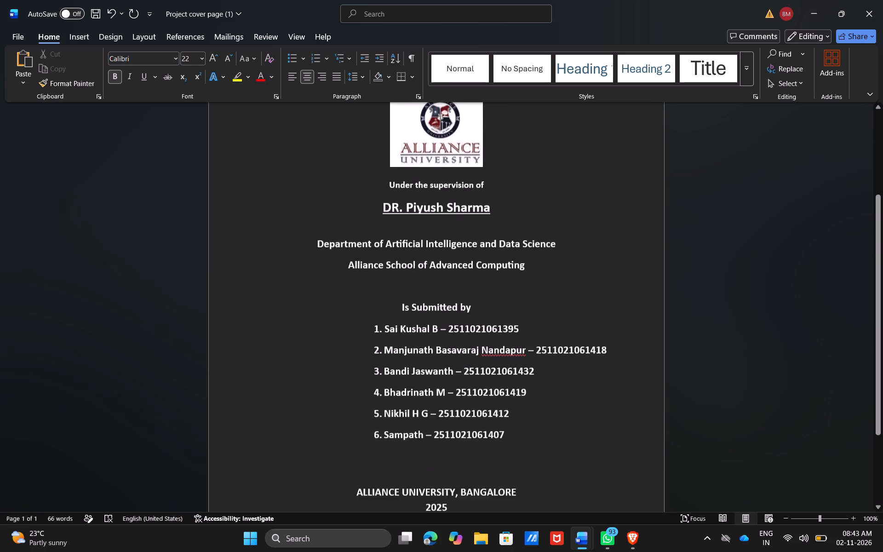
{"action": "scroll", "coordinate": [473, 218], "scroll_direction": "up", "scroll_amount": 1}
{"action": "scroll", "coordinate": [473, 218], "scroll_direction": "right", "scroll_amount": 1}
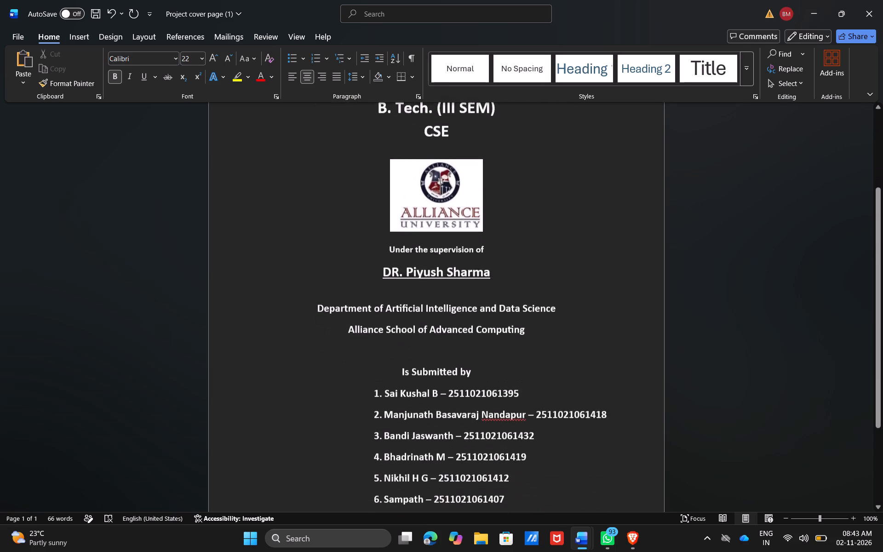
{"action": "scroll", "coordinate": [473, 218], "scroll_direction": "right", "scroll_amount": 1}
{"action": "left_click_drag", "start_coordinate": [315, 294], "coordinate": [440, 322]}
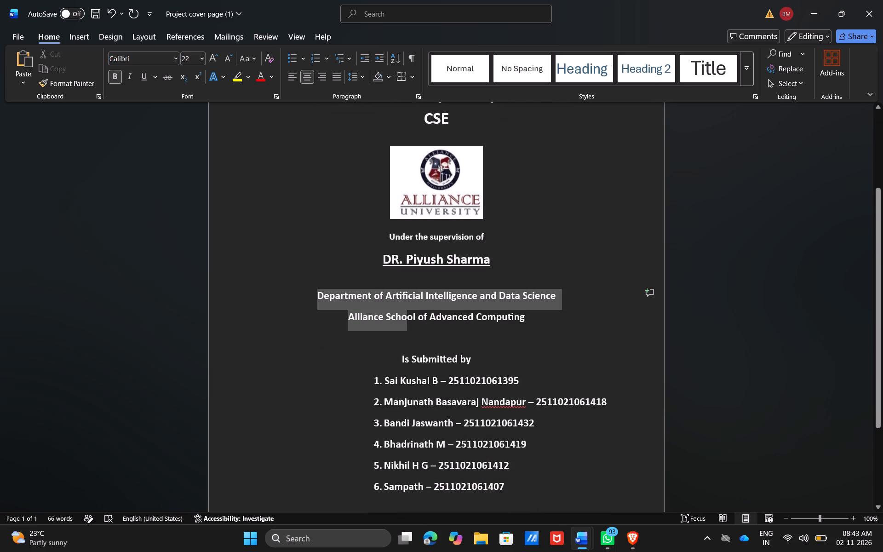
{"action": "left_click_drag", "start_coordinate": [440, 322], "coordinate": [539, 328]}
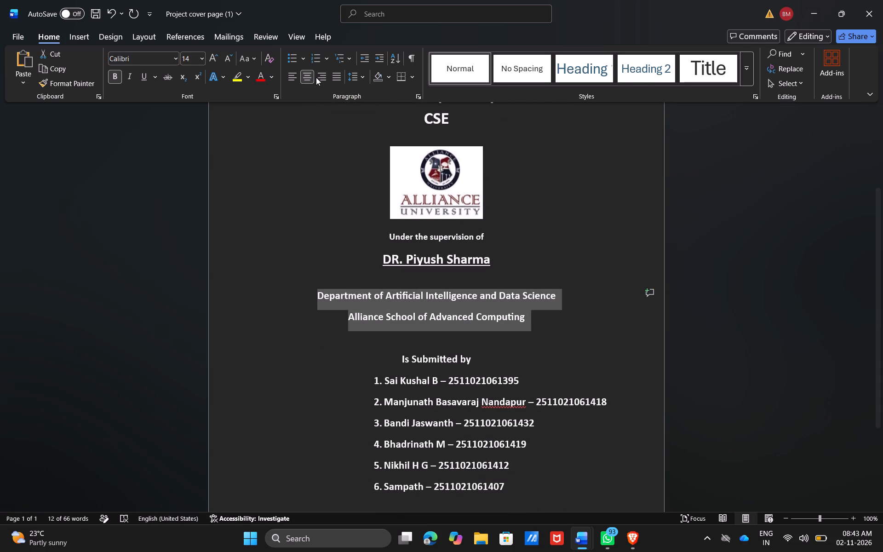
{"action": "left_click", "coordinate": [291, 75]}
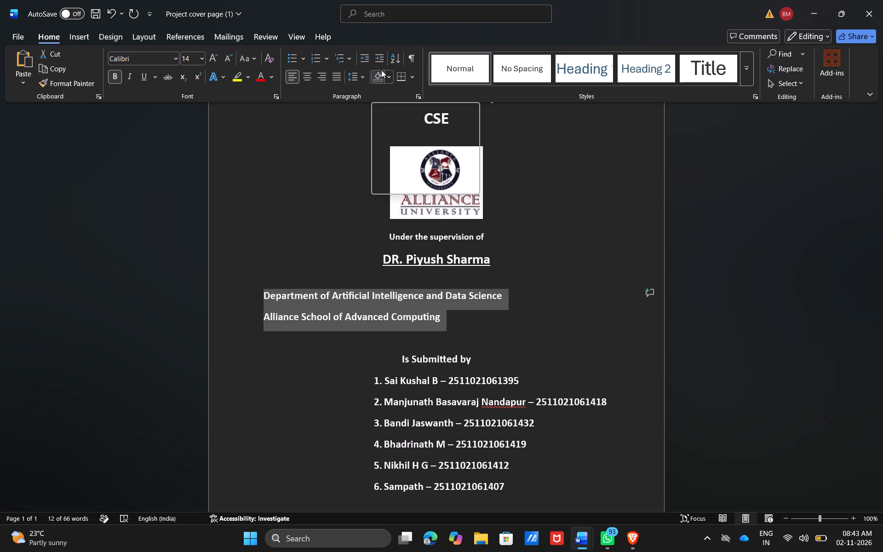
{"action": "left_click", "coordinate": [312, 77]}
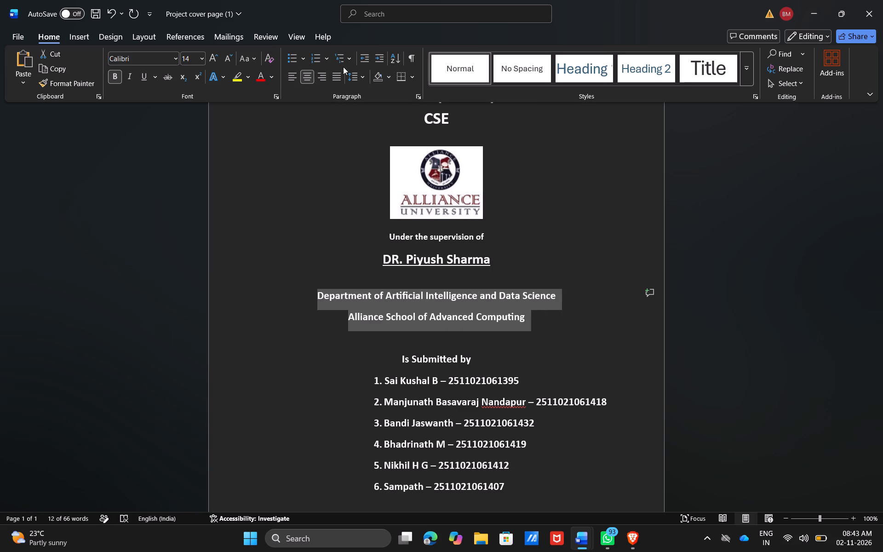
{"action": "left_click", "coordinate": [377, 57]}
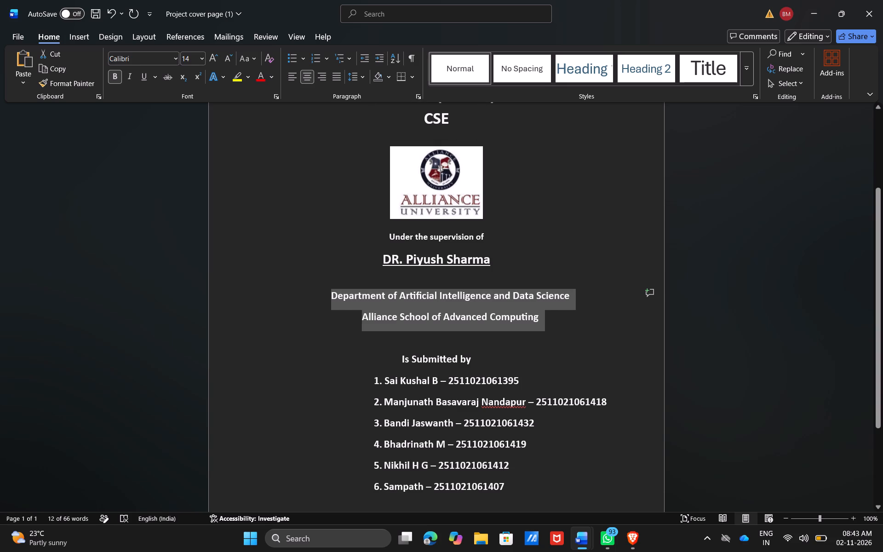
{"action": "left_click", "coordinate": [369, 180]}
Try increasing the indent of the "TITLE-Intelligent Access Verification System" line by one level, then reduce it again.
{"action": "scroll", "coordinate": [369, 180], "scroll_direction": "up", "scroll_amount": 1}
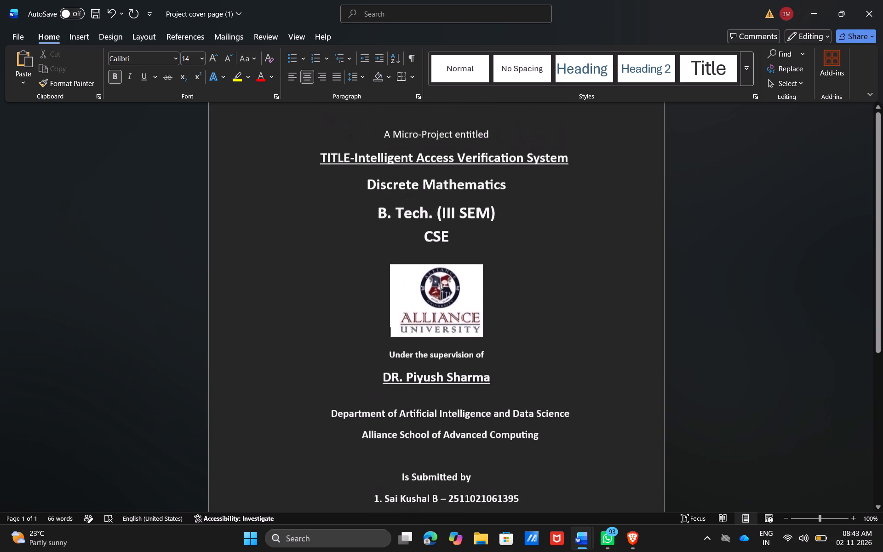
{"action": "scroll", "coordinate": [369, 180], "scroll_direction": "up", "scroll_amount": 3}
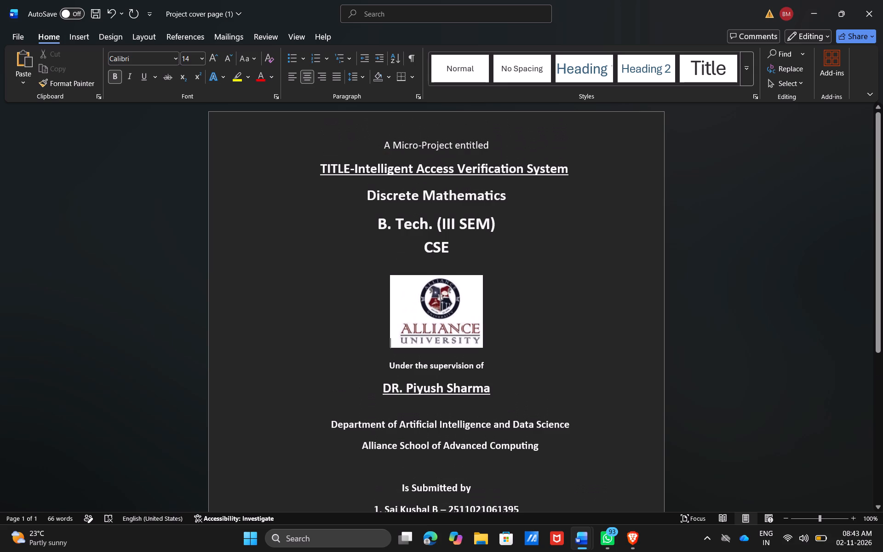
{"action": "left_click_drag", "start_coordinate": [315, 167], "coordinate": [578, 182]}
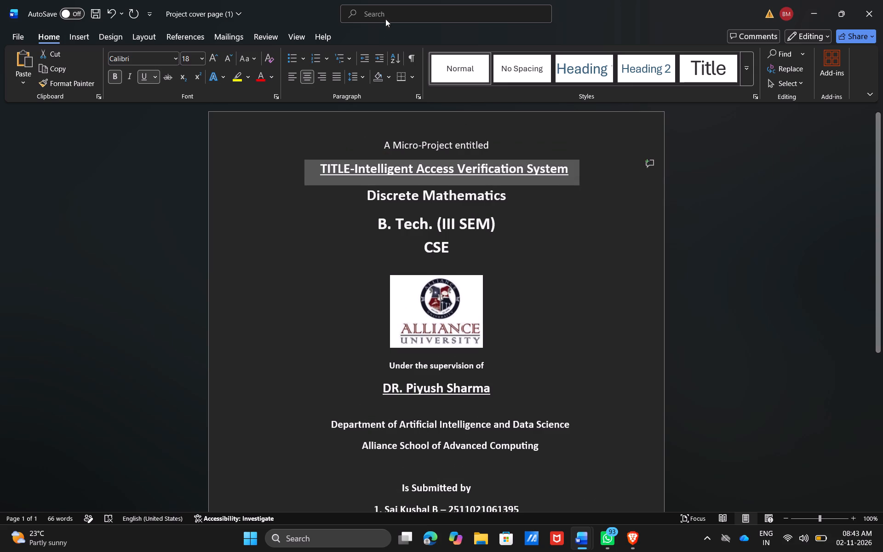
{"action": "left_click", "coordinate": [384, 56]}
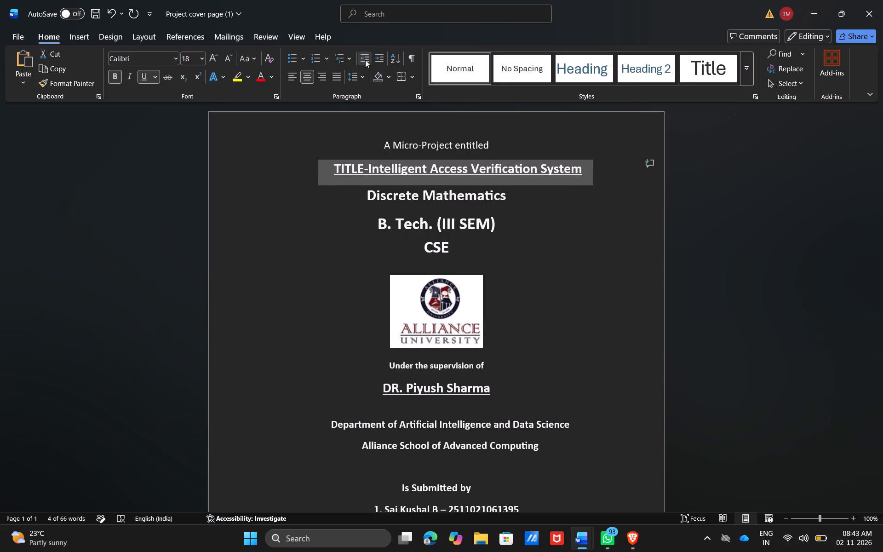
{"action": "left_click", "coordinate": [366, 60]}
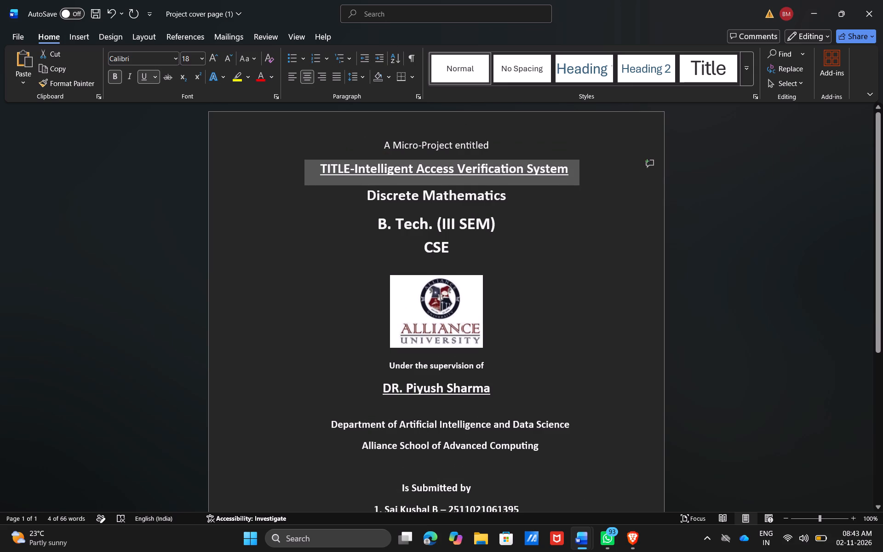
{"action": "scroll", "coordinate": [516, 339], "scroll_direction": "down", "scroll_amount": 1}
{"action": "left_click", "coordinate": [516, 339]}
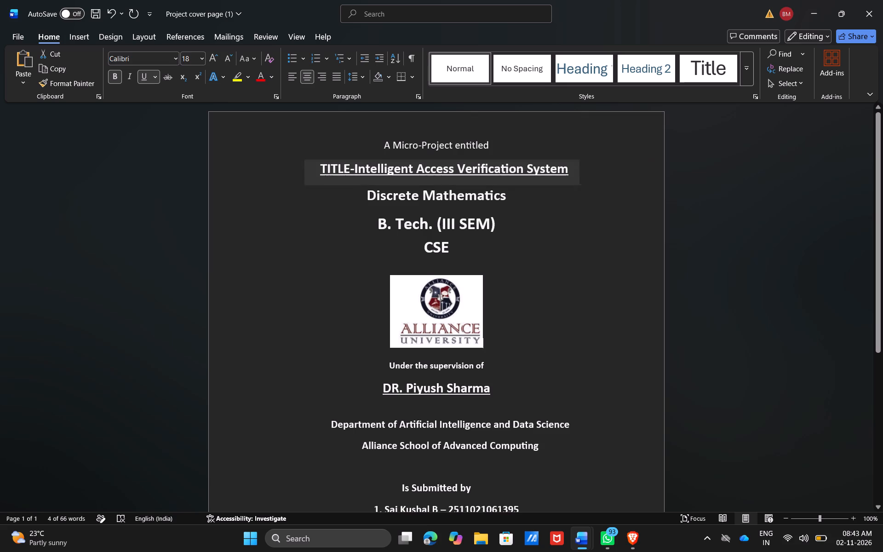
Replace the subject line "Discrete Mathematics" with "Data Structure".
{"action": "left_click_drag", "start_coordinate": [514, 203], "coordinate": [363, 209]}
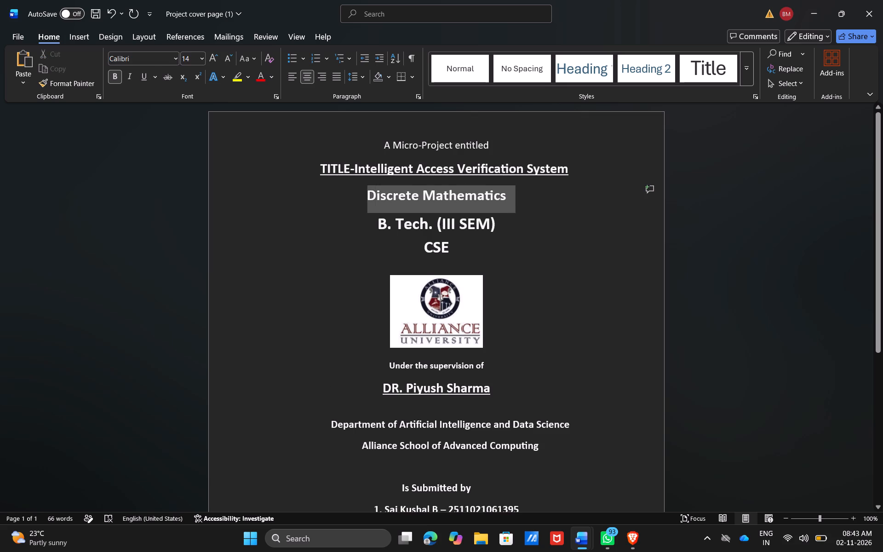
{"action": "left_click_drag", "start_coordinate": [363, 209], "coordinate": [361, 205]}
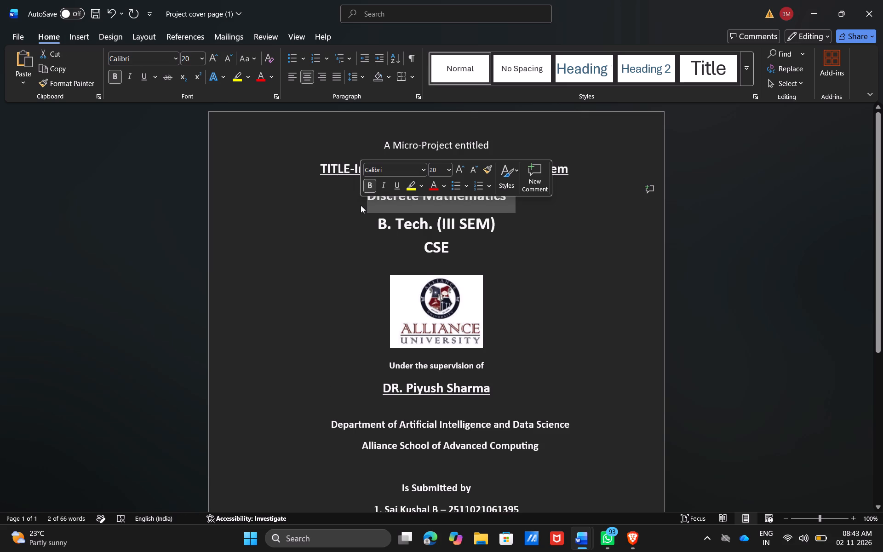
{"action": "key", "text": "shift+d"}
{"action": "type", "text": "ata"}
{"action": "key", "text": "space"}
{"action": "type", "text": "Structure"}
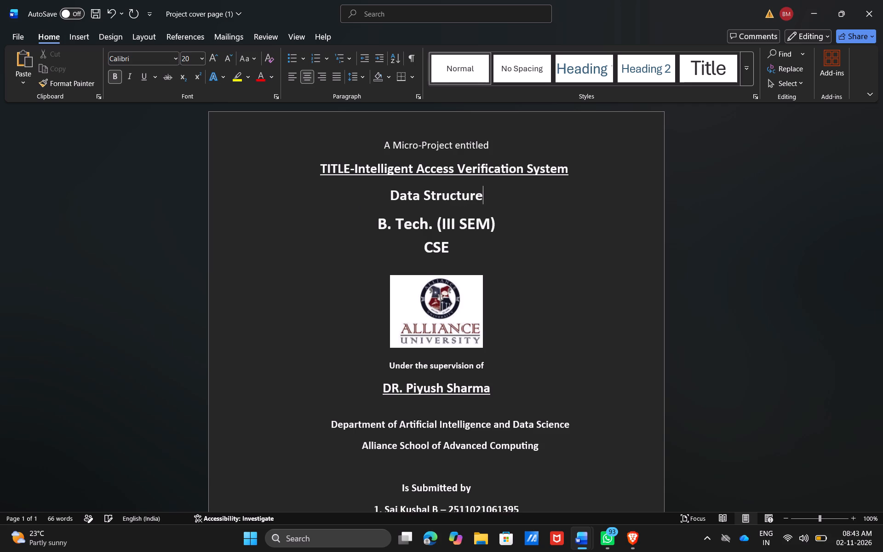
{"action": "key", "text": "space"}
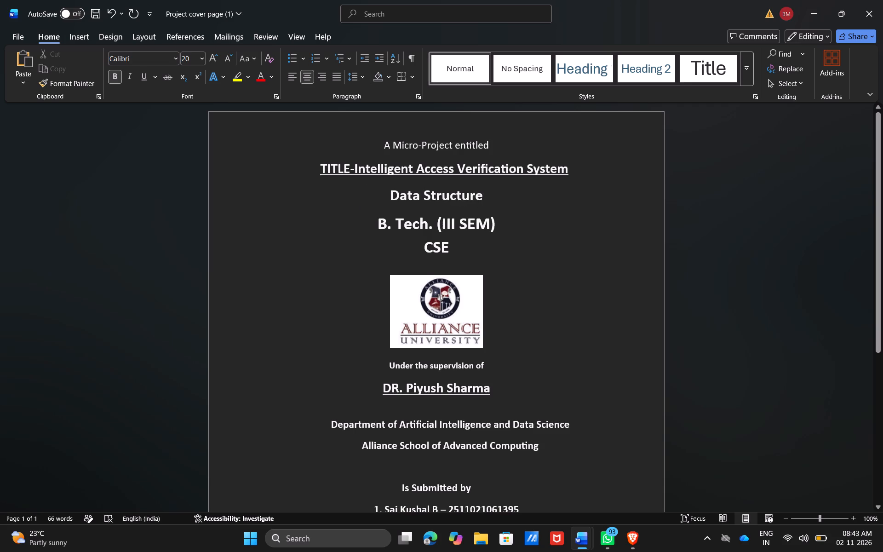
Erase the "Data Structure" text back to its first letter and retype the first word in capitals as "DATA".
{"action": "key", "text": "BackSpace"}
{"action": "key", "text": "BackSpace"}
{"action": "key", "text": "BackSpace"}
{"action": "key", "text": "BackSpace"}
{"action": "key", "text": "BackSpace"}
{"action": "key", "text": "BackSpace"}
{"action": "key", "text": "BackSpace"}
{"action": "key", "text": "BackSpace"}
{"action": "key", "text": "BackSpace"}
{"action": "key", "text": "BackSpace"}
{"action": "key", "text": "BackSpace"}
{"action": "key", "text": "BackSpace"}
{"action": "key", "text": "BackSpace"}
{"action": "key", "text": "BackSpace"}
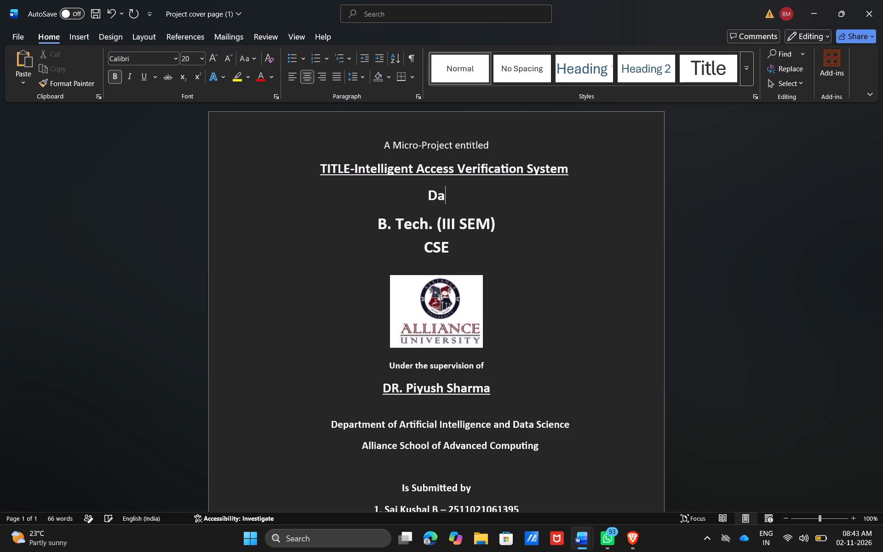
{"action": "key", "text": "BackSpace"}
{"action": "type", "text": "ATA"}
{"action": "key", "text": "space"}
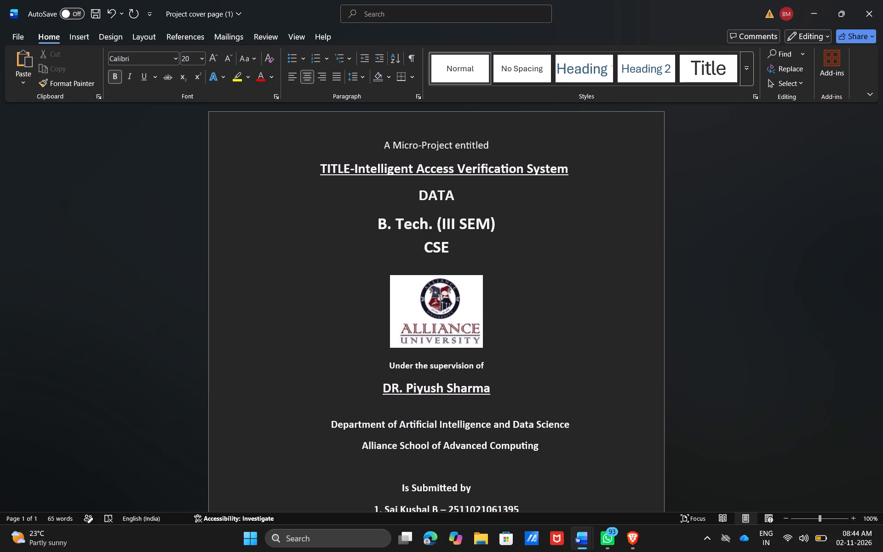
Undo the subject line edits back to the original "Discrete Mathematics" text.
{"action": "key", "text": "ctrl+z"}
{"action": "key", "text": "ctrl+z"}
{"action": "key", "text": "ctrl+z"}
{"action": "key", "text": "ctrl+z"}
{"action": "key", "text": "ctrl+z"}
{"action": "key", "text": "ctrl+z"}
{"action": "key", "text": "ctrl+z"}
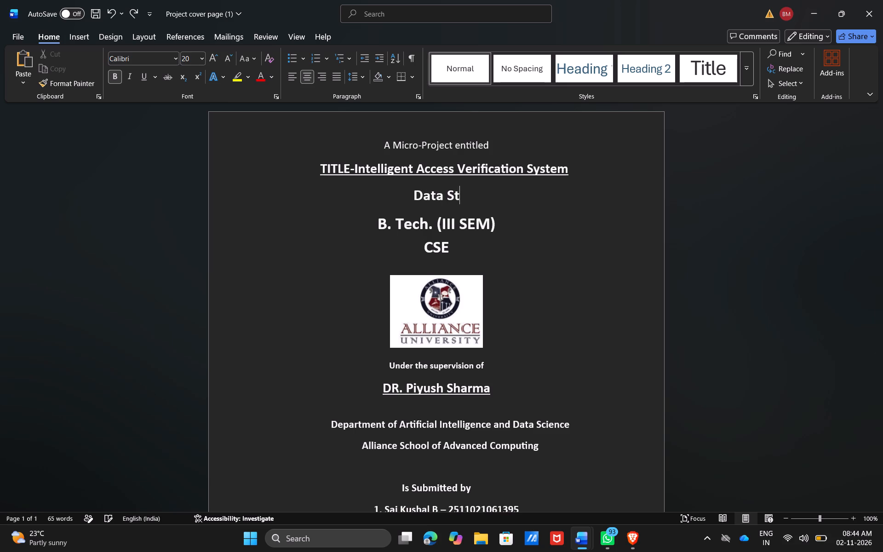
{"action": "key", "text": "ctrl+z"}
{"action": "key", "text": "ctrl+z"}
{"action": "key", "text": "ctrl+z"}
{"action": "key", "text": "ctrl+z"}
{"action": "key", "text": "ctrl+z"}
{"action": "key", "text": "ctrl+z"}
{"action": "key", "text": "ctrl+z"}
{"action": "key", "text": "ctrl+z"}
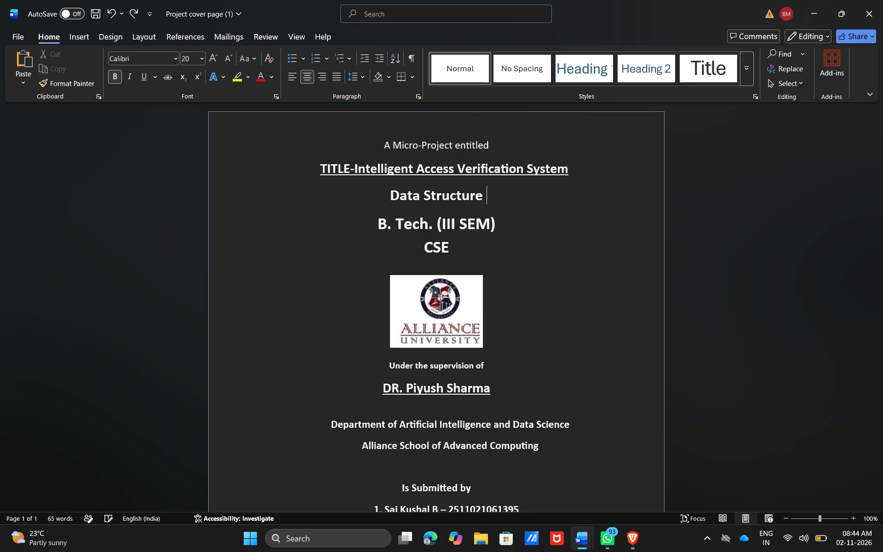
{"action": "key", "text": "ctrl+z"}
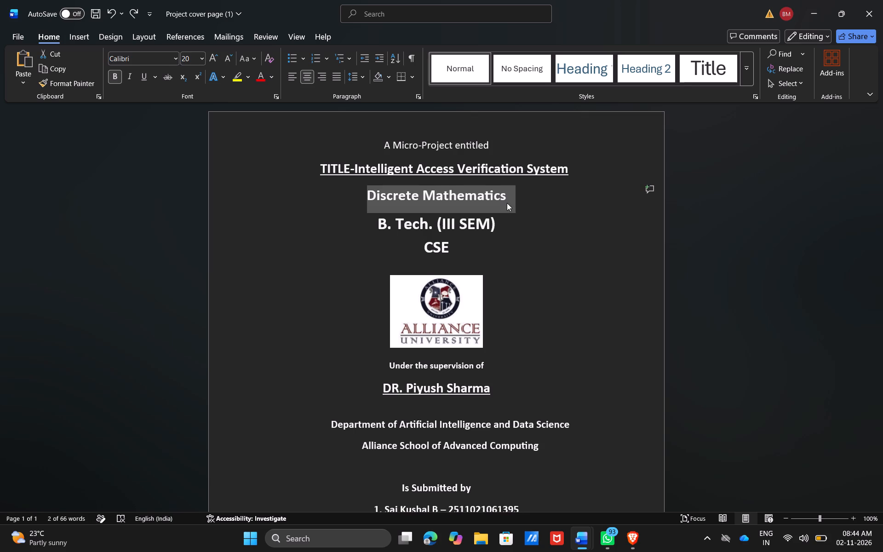
Replace the subject line "Discrete Mathematics" with "Data Structure".
{"action": "key", "text": "d"}
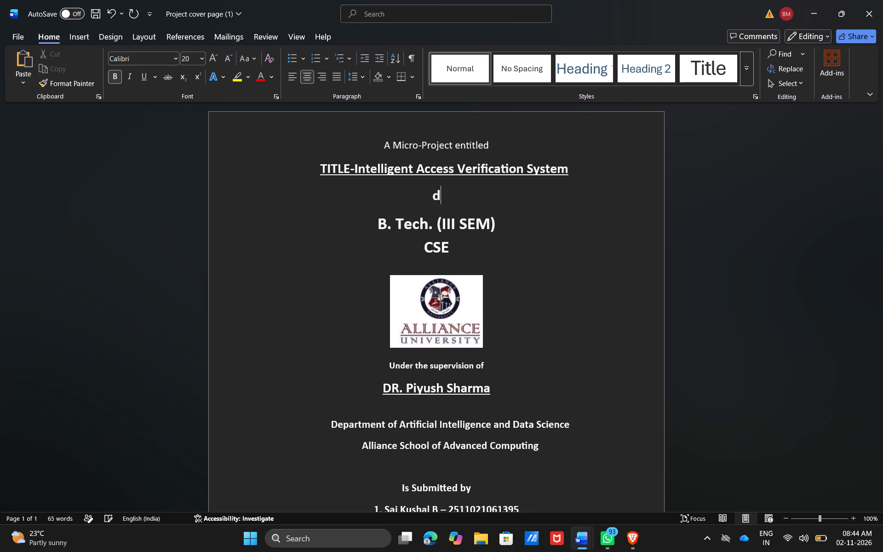
{"action": "key", "text": "BackSpace"}
{"action": "type", "text": "DA"}
{"action": "key", "text": "BackSpace"}
{"action": "type", "text": "ata"}
{"action": "key", "text": "space"}
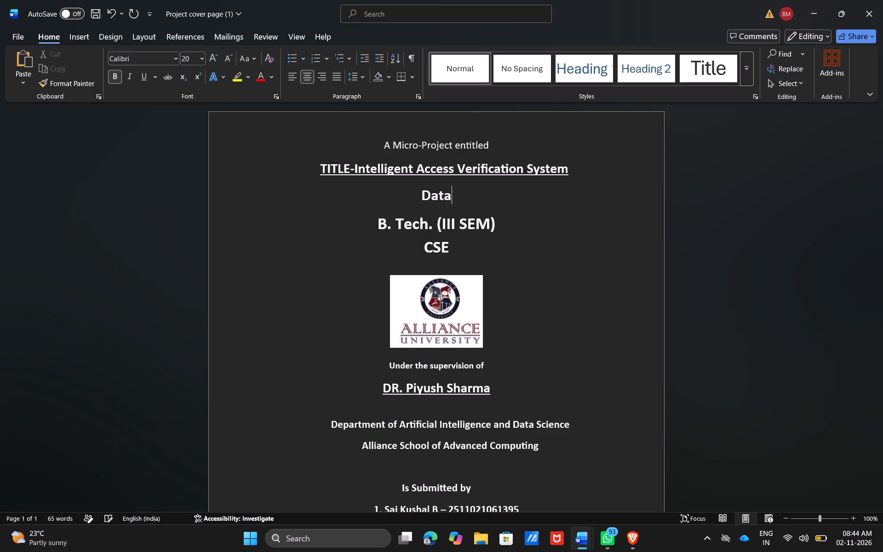
{"action": "type", "text": "St"}
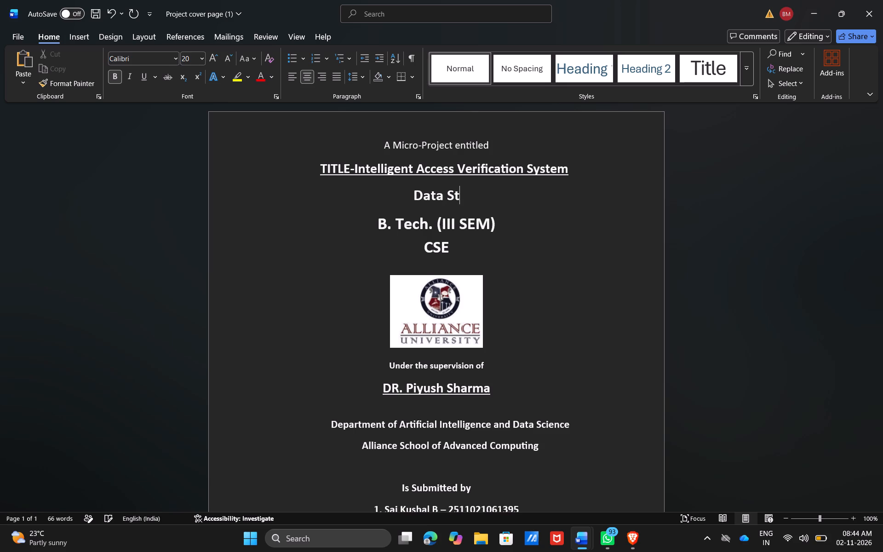
{"action": "type", "text": "ructure"}
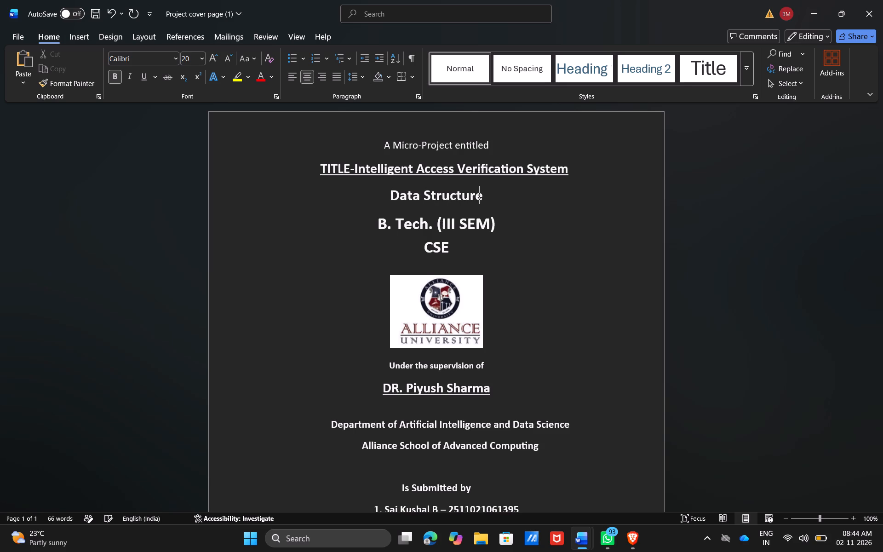
{"action": "key", "text": "space"}
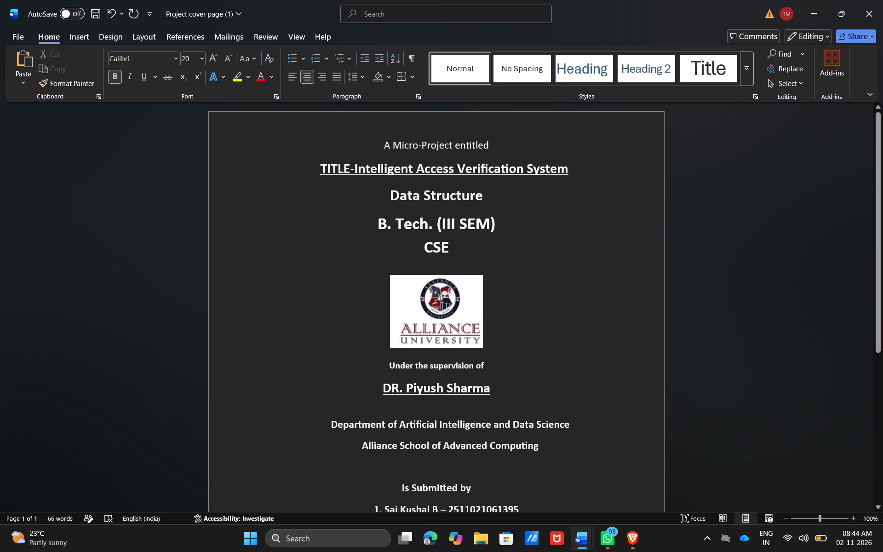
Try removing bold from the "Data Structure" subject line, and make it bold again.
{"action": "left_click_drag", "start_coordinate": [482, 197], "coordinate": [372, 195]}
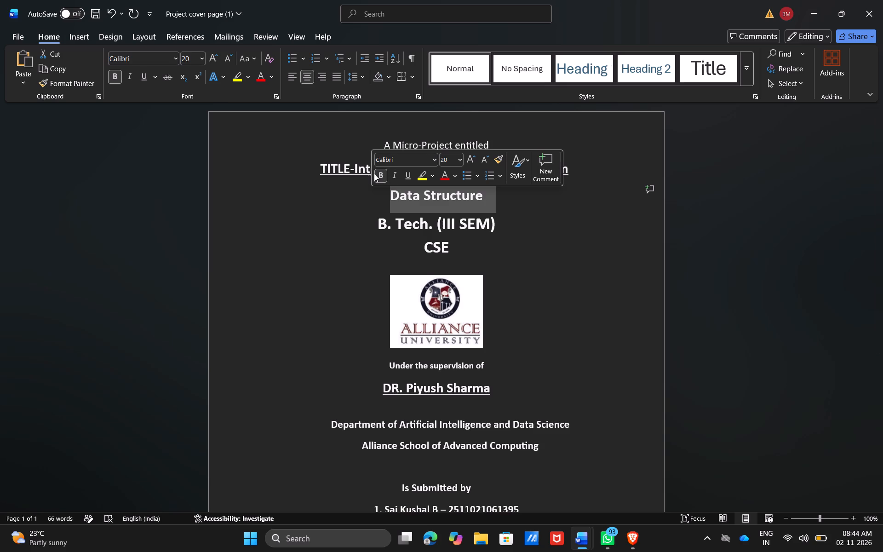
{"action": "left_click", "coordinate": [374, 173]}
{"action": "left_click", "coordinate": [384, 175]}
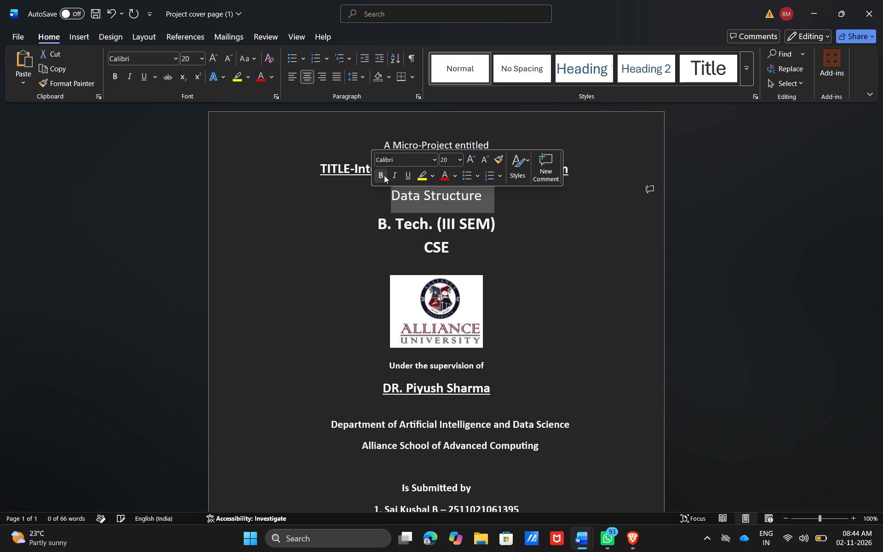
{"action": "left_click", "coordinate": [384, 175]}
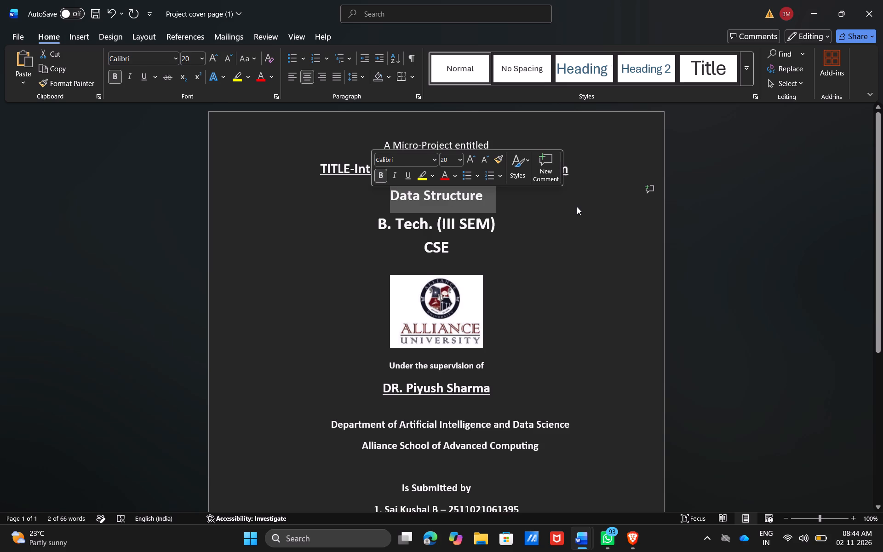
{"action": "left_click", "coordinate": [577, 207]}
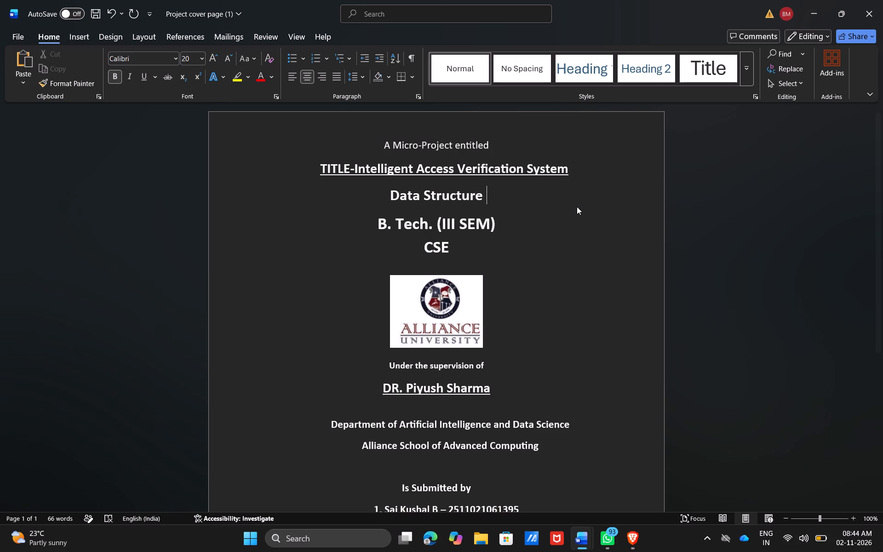
Extend the "CSE" line below the semester to read "CSE-GEN M".
{"action": "left_click", "coordinate": [456, 250]}
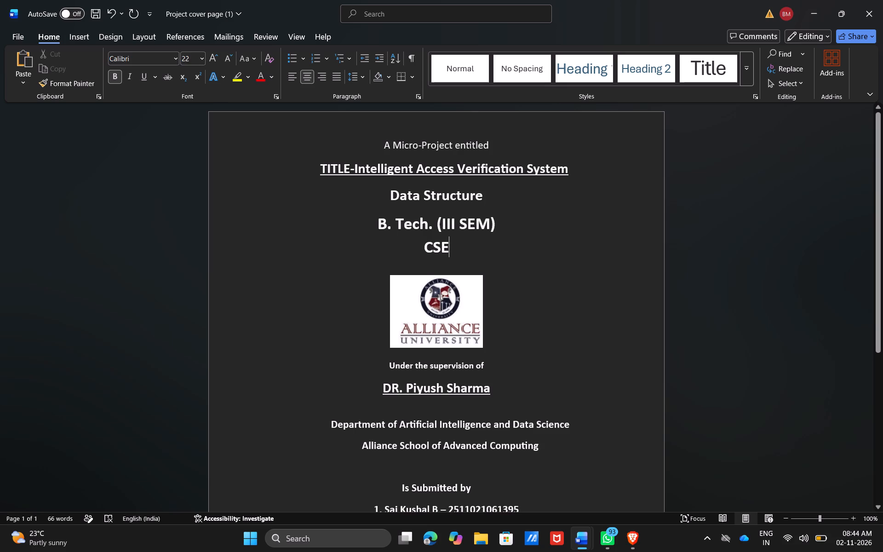
{"action": "key", "text": "minus"}
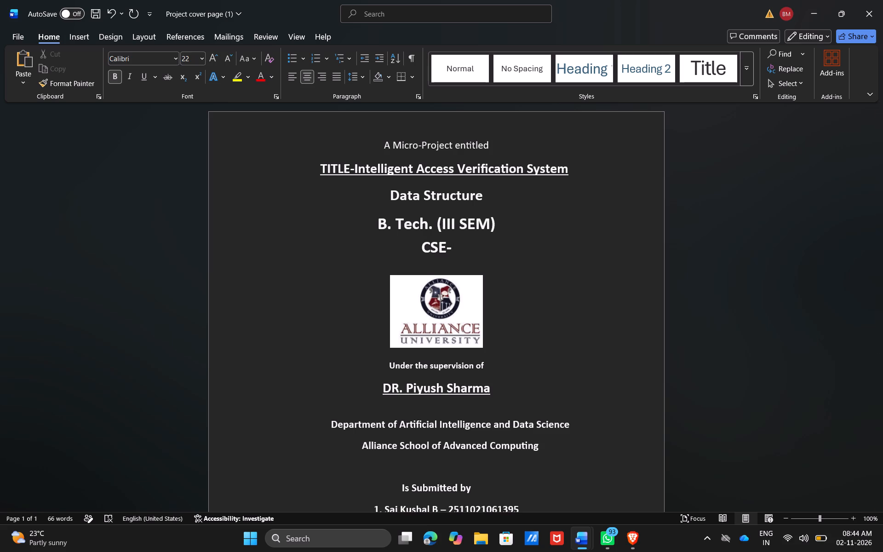
{"action": "type", "text": "GE"}
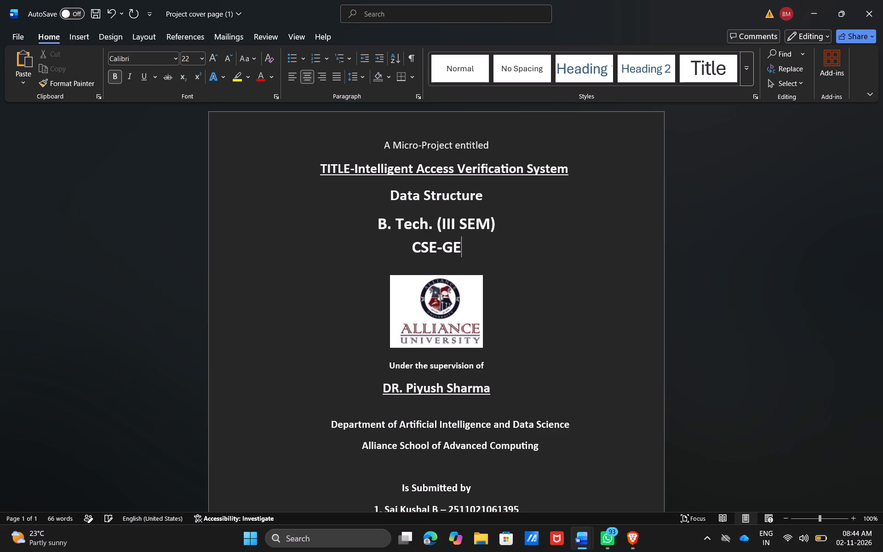
{"action": "key", "text": "n"}
{"action": "key", "text": "BackSpace"}
{"action": "key", "text": "shift+m"}
{"action": "key", "text": "shift+BackSpace"}
{"action": "key", "text": "shift+n"}
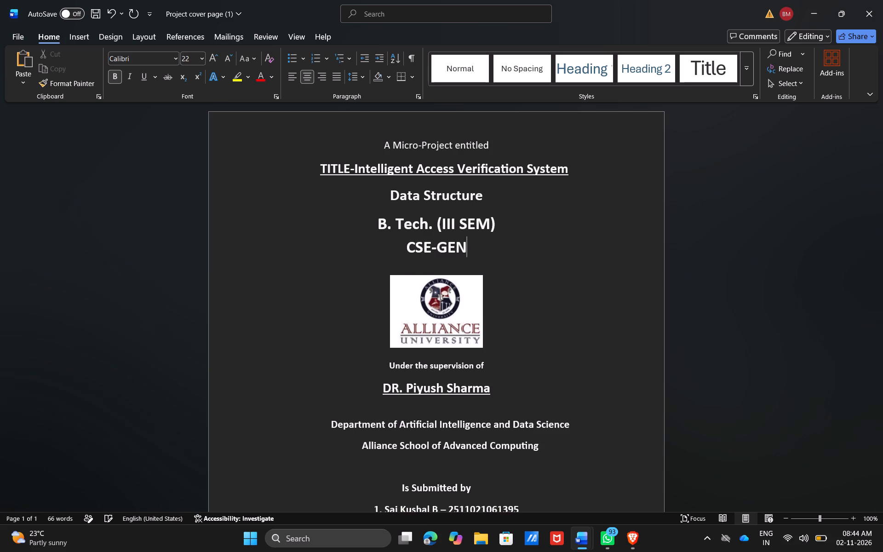
{"action": "key", "text": "space"}
{"action": "type", "text": "M"}
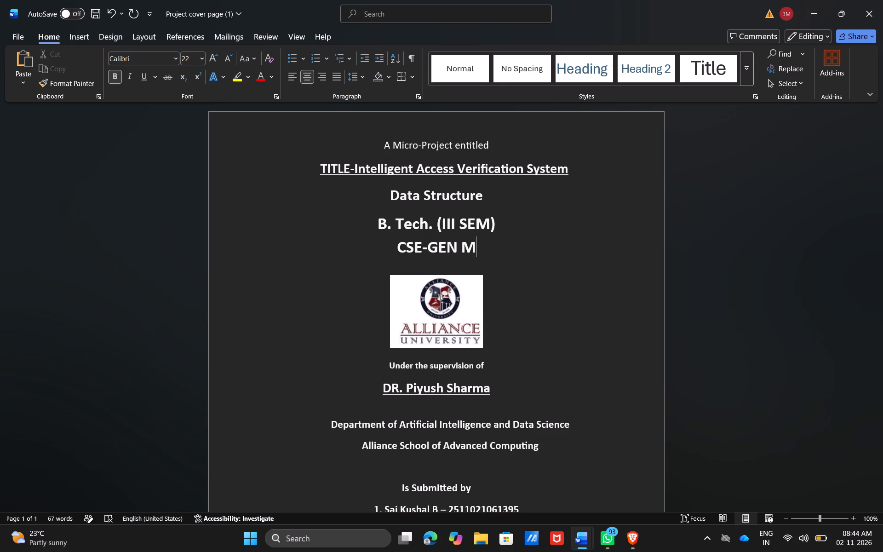
Review the rest of the cover page, from the logo and supervisor section down to the closing university and year lines.
{"action": "scroll", "coordinate": [456, 250], "scroll_direction": "down", "scroll_amount": 1}
{"action": "scroll", "coordinate": [519, 322], "scroll_direction": "down", "scroll_amount": 1}
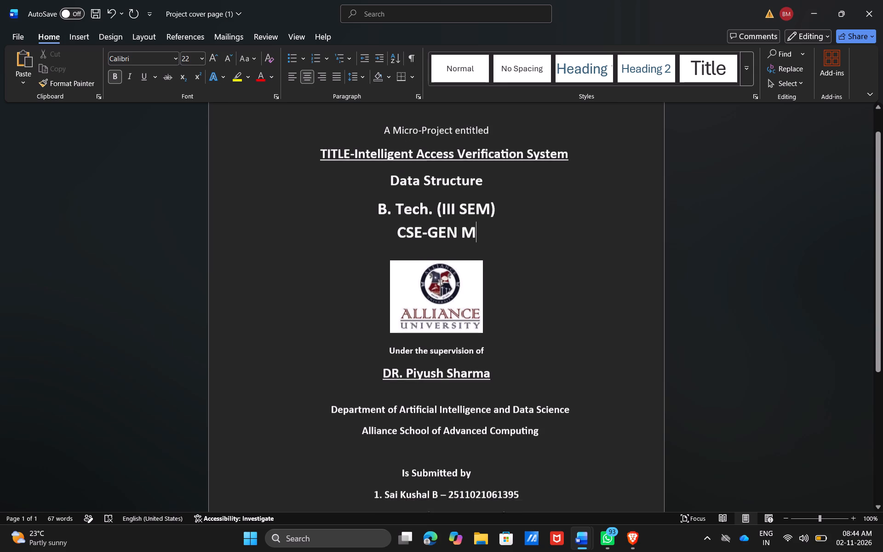
{"action": "scroll", "coordinate": [519, 322], "scroll_direction": "down", "scroll_amount": 2}
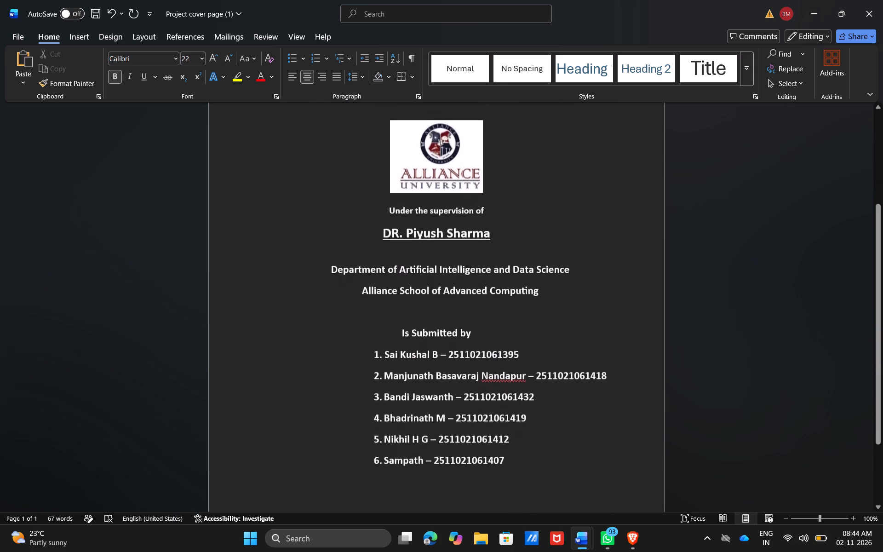
{"action": "scroll", "coordinate": [519, 322], "scroll_direction": "down", "scroll_amount": 3}
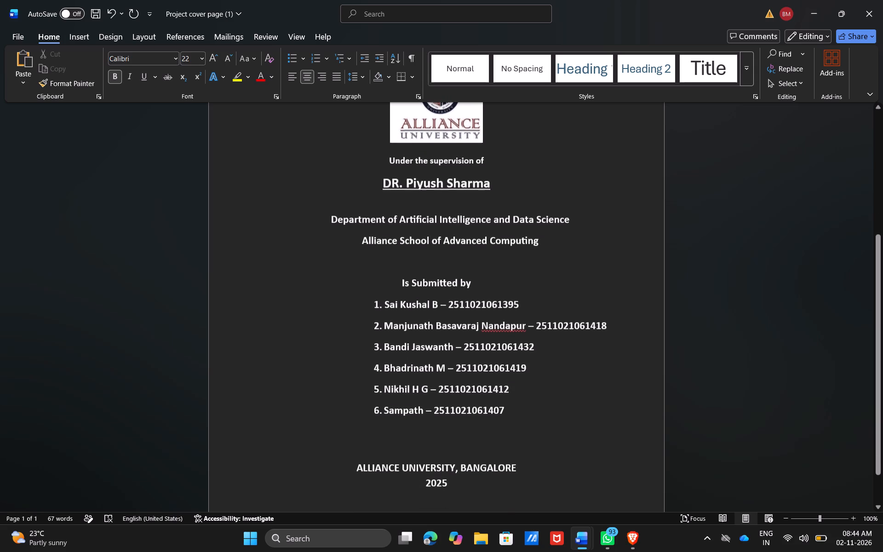
{"action": "scroll", "coordinate": [519, 322], "scroll_direction": "down", "scroll_amount": 1}
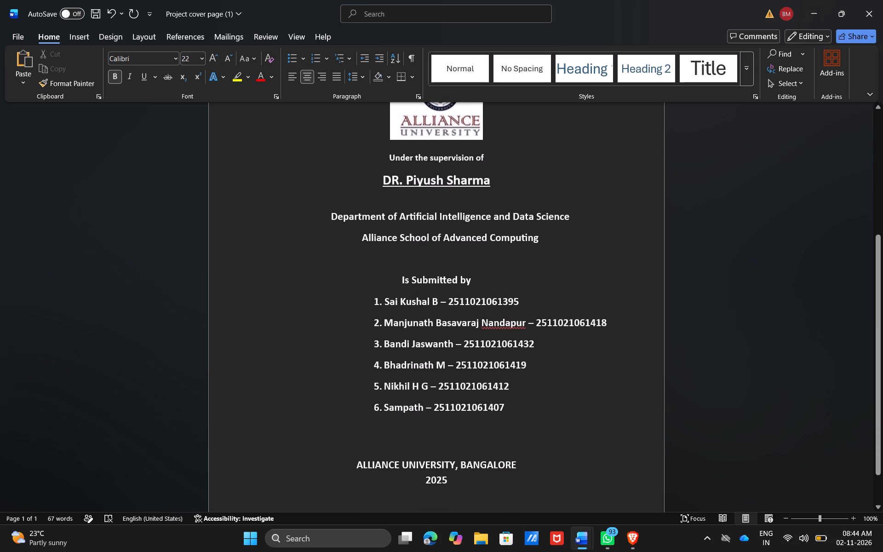
{"action": "scroll", "coordinate": [479, 254], "scroll_direction": "down", "scroll_amount": 1}
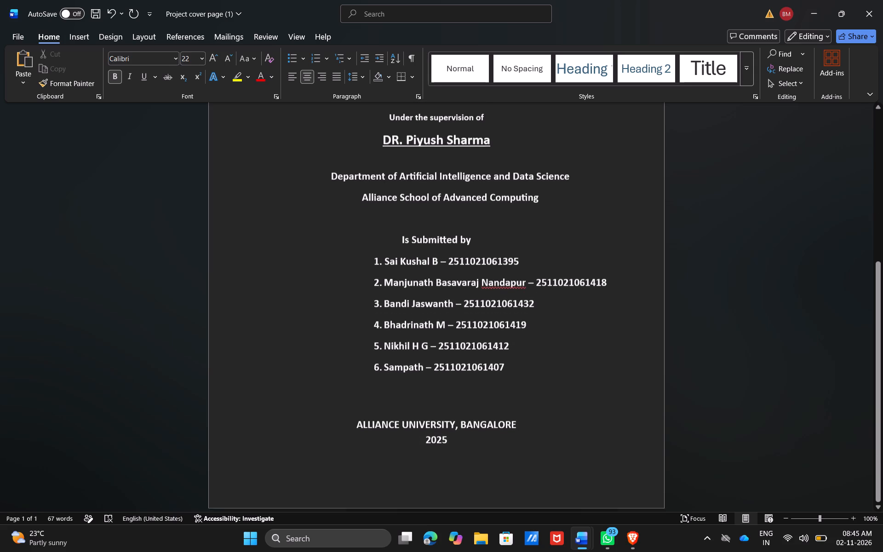
{"action": "scroll", "coordinate": [479, 254], "scroll_direction": "down", "scroll_amount": 2}
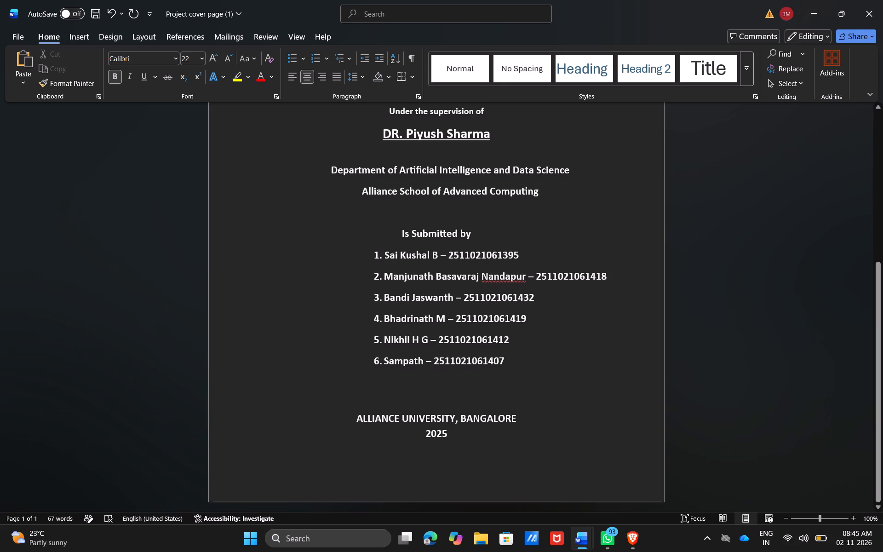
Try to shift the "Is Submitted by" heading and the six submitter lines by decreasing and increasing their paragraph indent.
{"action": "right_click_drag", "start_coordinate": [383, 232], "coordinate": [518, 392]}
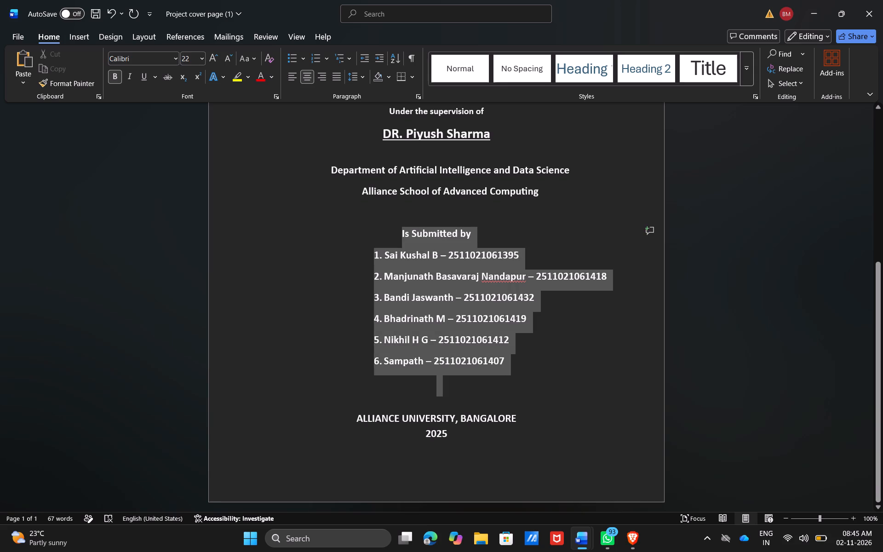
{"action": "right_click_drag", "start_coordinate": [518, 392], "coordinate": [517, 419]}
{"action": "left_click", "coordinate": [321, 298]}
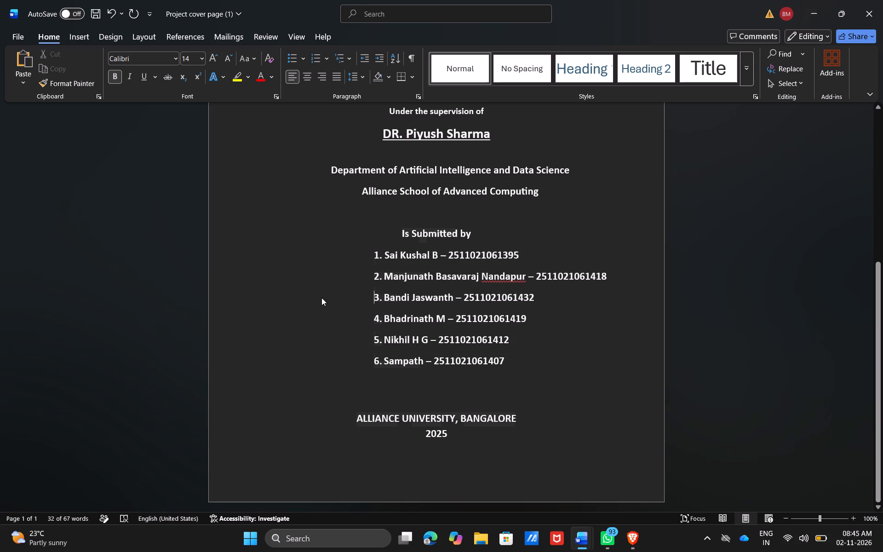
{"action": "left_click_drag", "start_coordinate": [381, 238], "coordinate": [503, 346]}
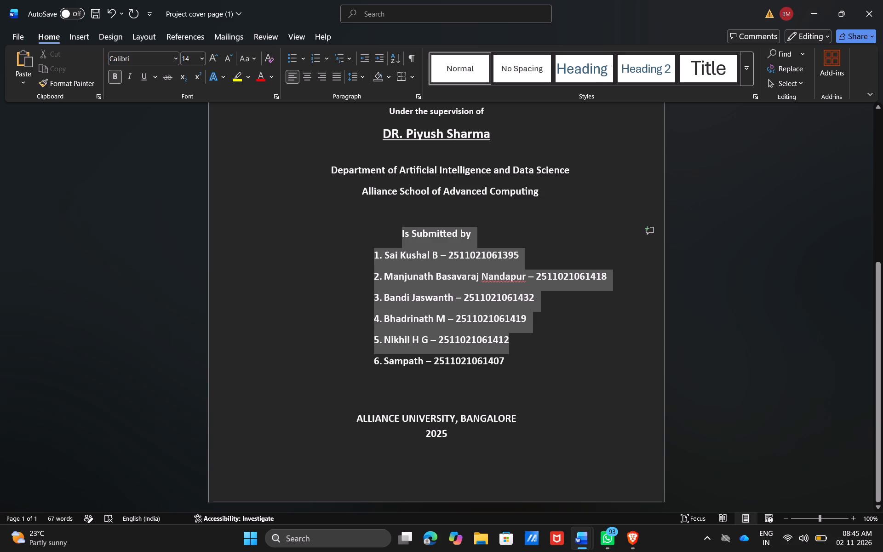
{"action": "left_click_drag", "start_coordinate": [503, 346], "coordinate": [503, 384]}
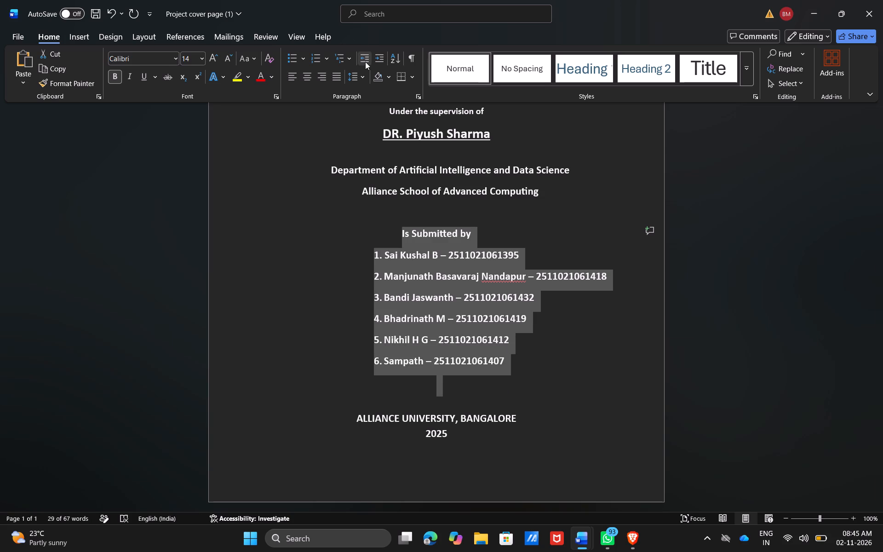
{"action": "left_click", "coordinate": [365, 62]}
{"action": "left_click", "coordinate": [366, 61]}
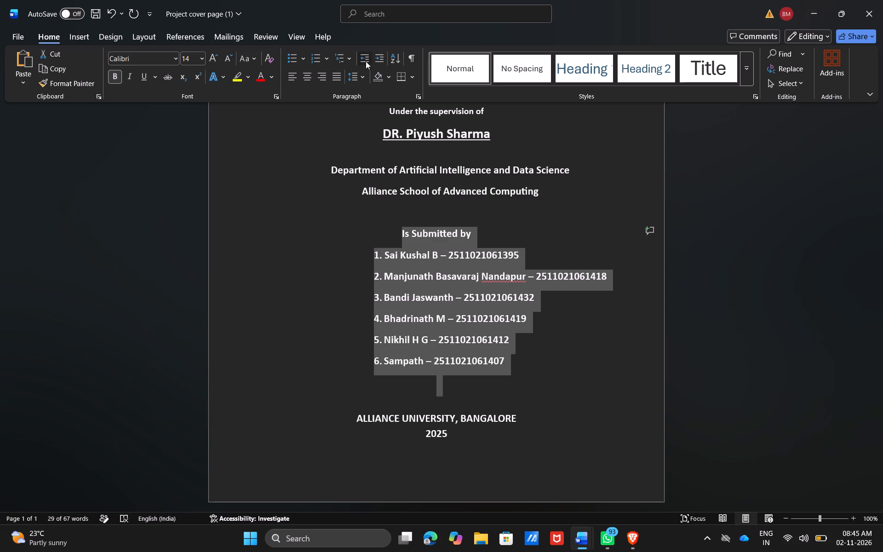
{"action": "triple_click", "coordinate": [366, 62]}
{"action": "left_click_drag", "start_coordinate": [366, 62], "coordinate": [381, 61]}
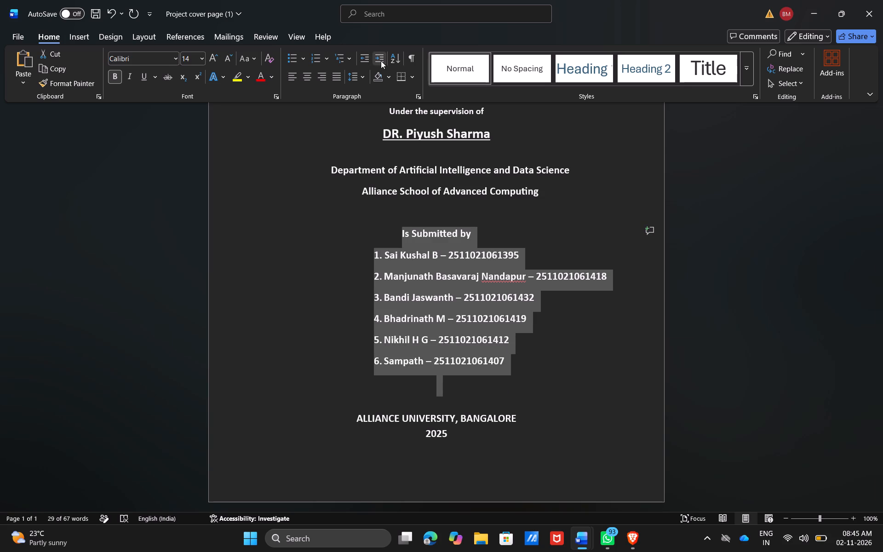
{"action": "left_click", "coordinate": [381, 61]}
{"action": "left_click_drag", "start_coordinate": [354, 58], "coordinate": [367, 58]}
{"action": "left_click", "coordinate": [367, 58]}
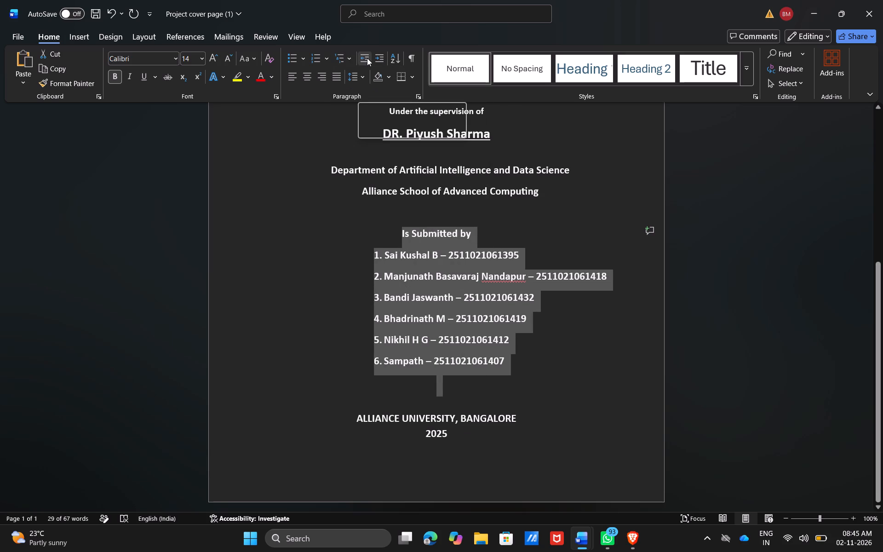
Deselect the submitter list and review the cover page from the closing year up to the title.
{"action": "left_click", "coordinate": [556, 369]}
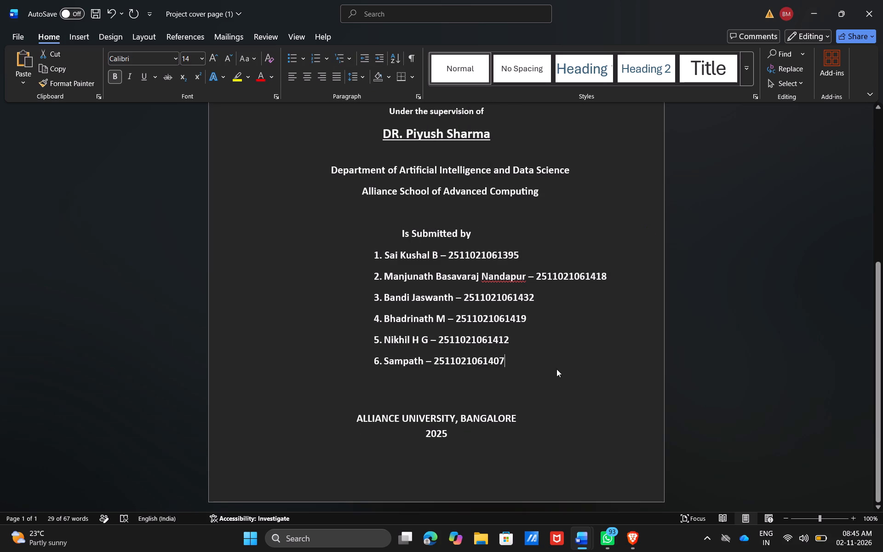
{"action": "scroll", "coordinate": [556, 369], "scroll_direction": "up", "scroll_amount": 2}
{"action": "scroll", "coordinate": [556, 369], "scroll_direction": "right", "scroll_amount": 1}
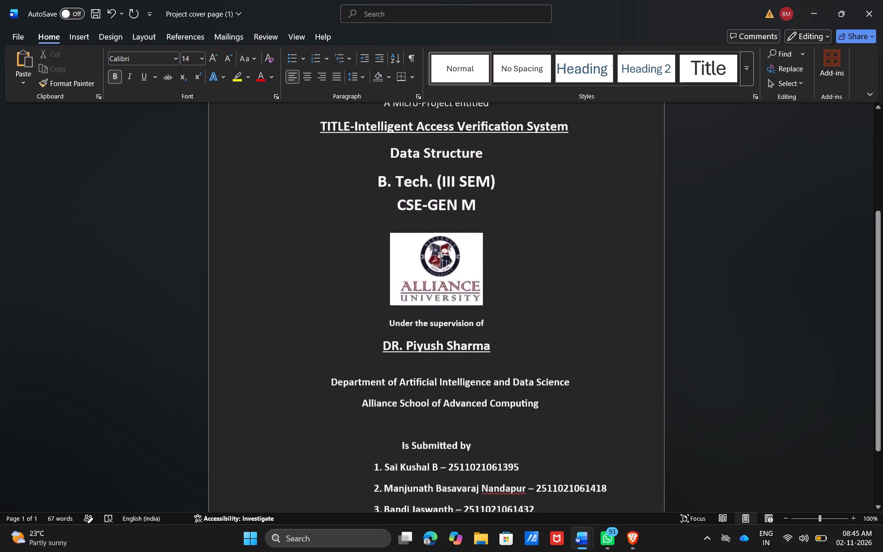
{"action": "scroll", "coordinate": [556, 369], "scroll_direction": "right", "scroll_amount": 1}
{"action": "scroll", "coordinate": [556, 369], "scroll_direction": "down", "scroll_amount": 1}
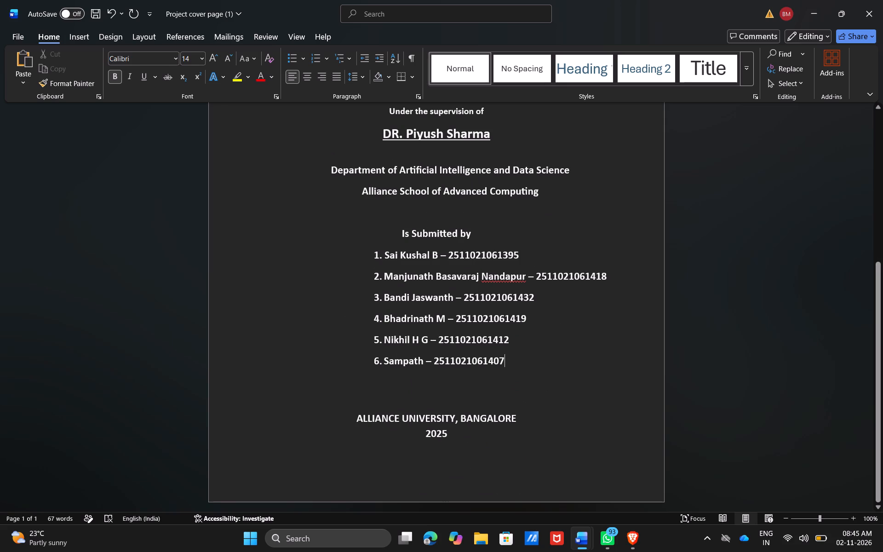
{"action": "scroll", "coordinate": [397, 232], "scroll_direction": "up", "scroll_amount": 3}
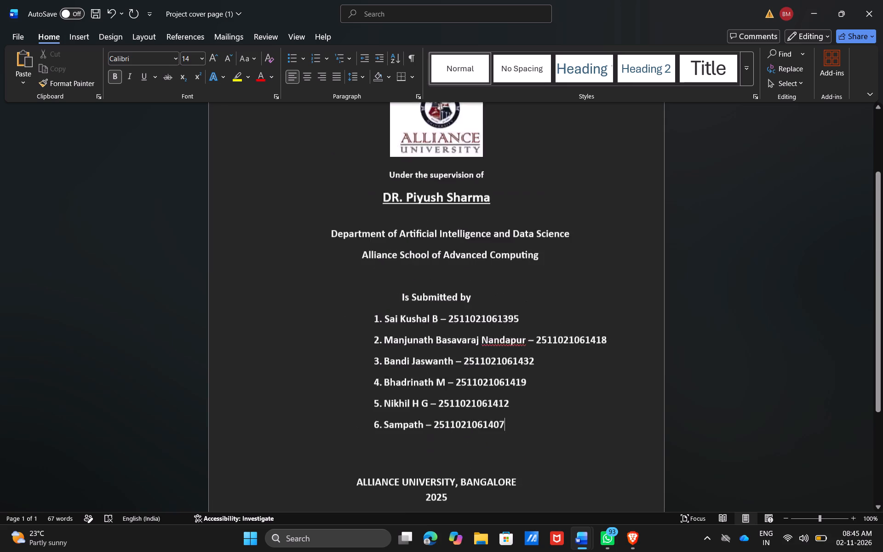
{"action": "scroll", "coordinate": [397, 232], "scroll_direction": "up", "scroll_amount": 5}
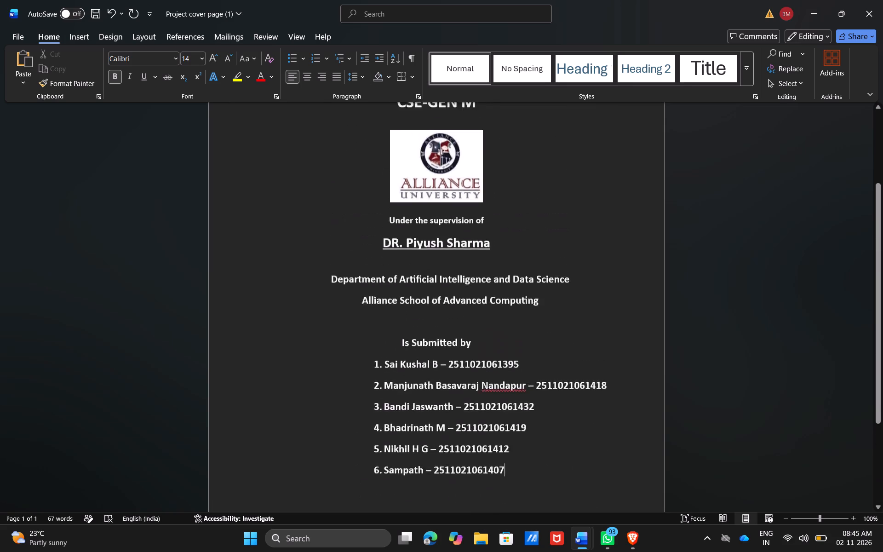
{"action": "scroll", "coordinate": [397, 232], "scroll_direction": "up", "scroll_amount": 1}
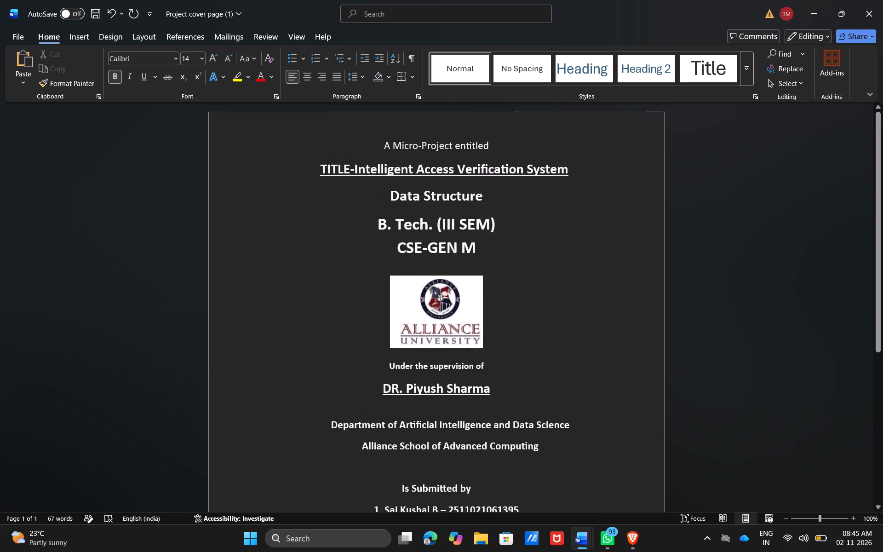
Change the year below "ALLIANCE UNIVERSITY, BANGALORE" to 2026.
{"action": "scroll", "coordinate": [397, 232], "scroll_direction": "down", "scroll_amount": 4}
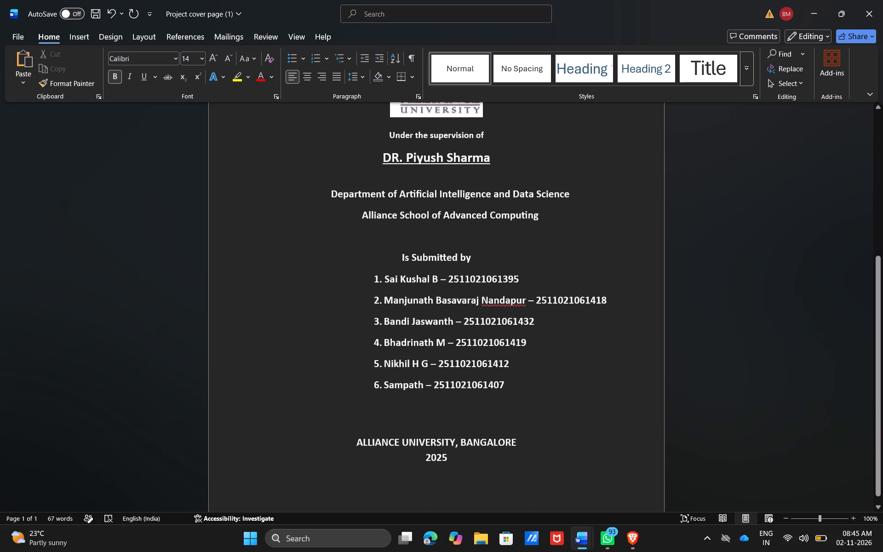
{"action": "scroll", "coordinate": [397, 232], "scroll_direction": "right", "scroll_amount": 1}
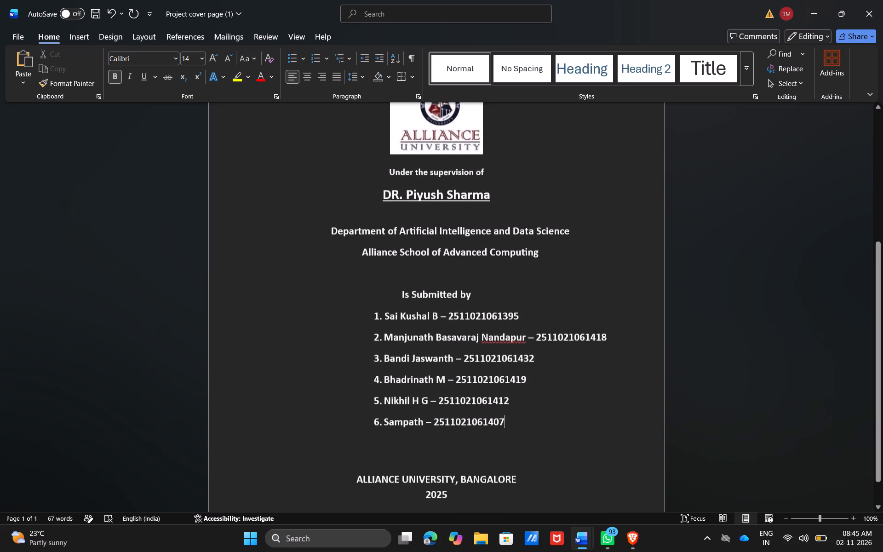
{"action": "scroll", "coordinate": [397, 232], "scroll_direction": "right", "scroll_amount": 2}
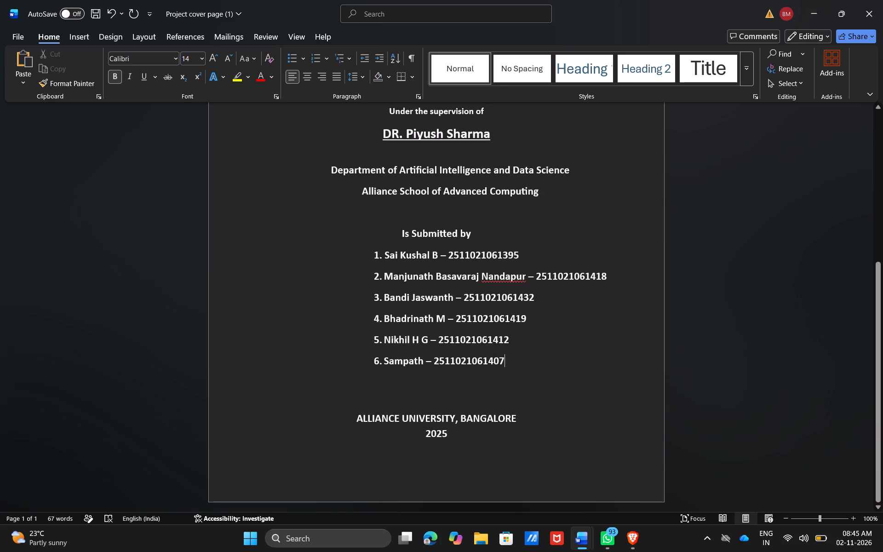
{"action": "left_click", "coordinate": [451, 434]}
{"action": "key", "text": "BackSpace"}
{"action": "key", "text": "6"}
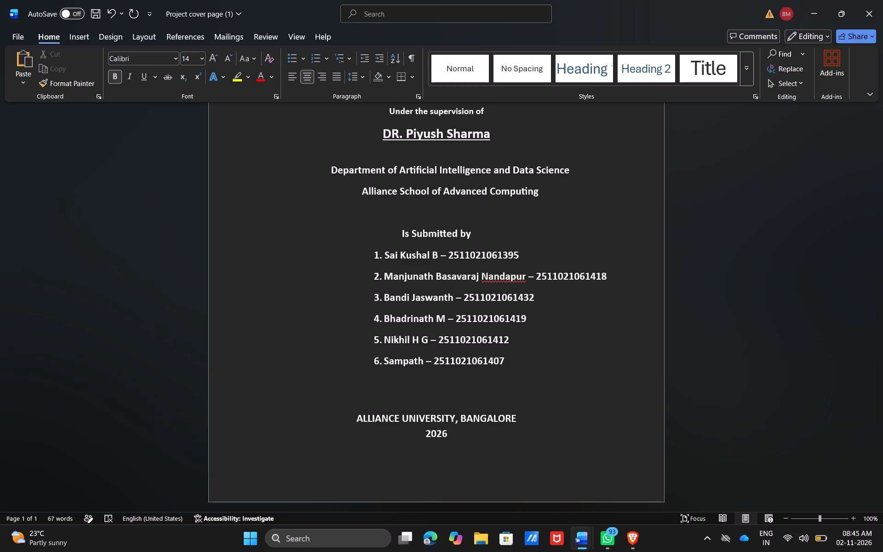
Add a hyphen after "Is Submitted by" above the submitter list.
{"action": "scroll", "coordinate": [451, 434], "scroll_direction": "up", "scroll_amount": 1}
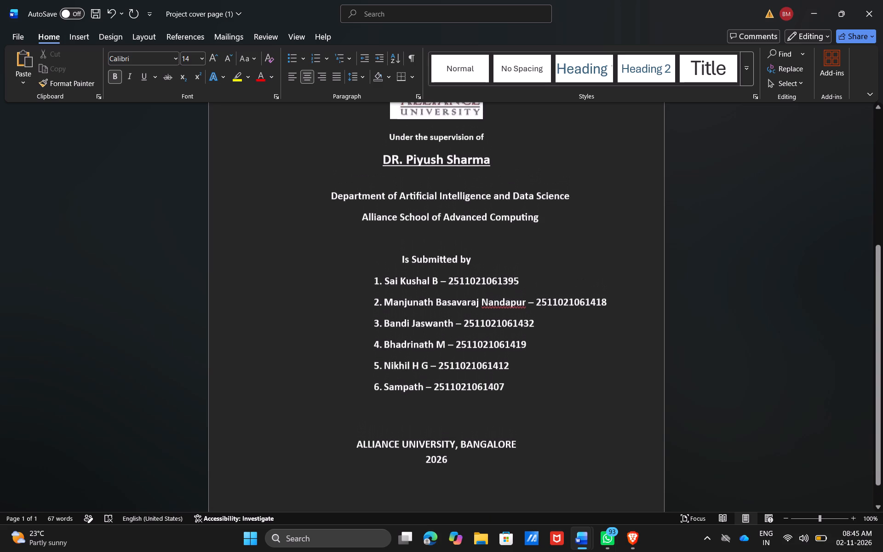
{"action": "scroll", "coordinate": [451, 434], "scroll_direction": "up", "scroll_amount": 1}
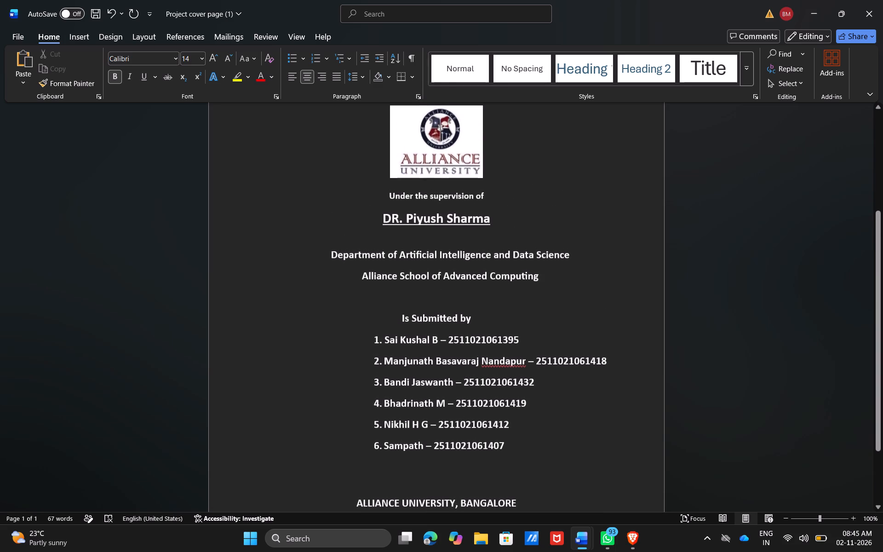
{"action": "scroll", "coordinate": [451, 434], "scroll_direction": "up", "scroll_amount": 2}
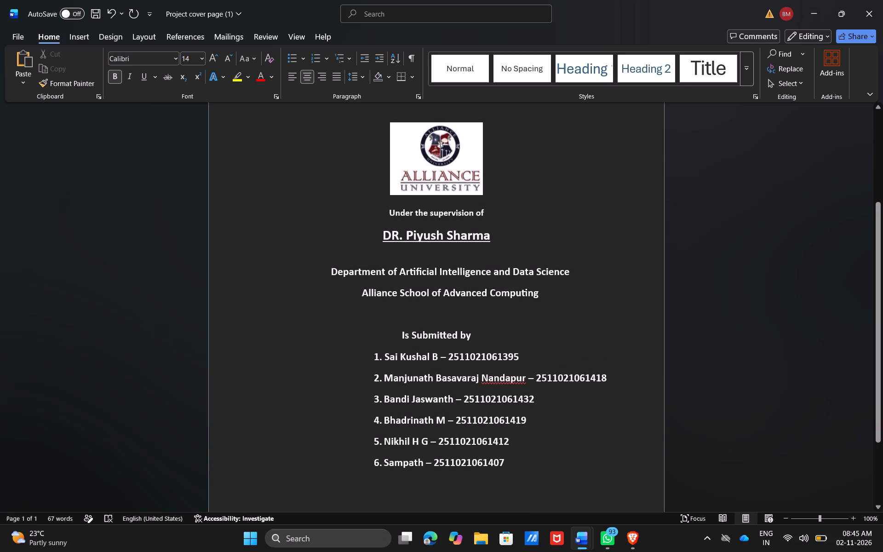
{"action": "left_click", "coordinate": [476, 336]}
{"action": "key", "text": "minus"}
Save the cover page as a PDF named "Data structure cover page" in the Downloads folder.
{"action": "scroll", "coordinate": [476, 336], "scroll_direction": "up", "scroll_amount": 2}
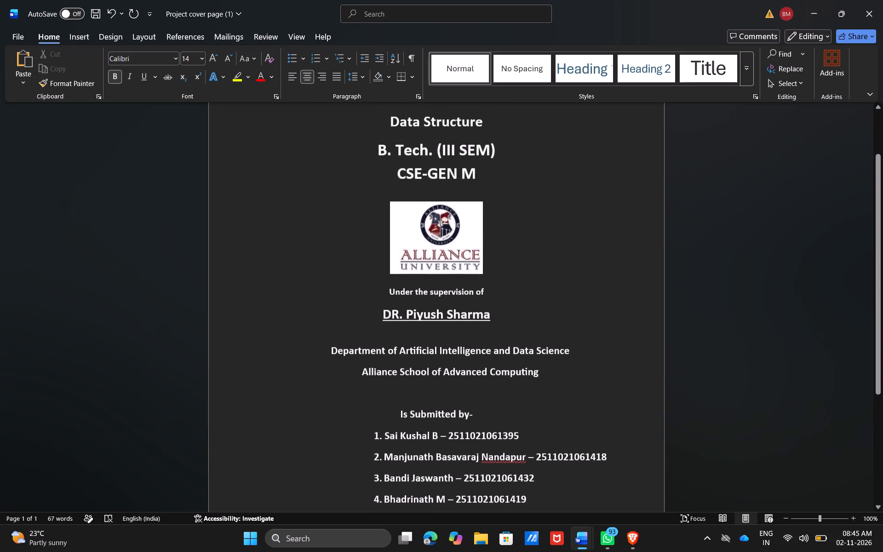
{"action": "scroll", "coordinate": [476, 336], "scroll_direction": "up", "scroll_amount": 2}
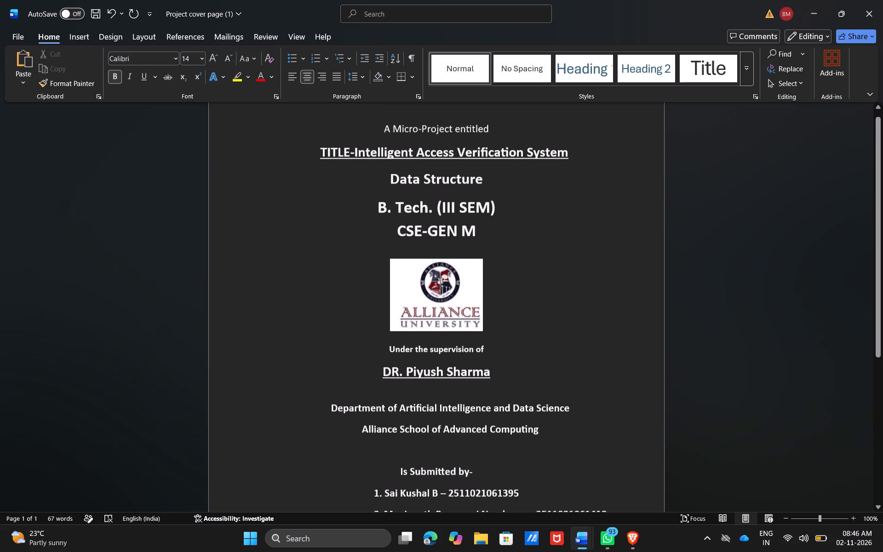
{"action": "scroll", "coordinate": [476, 336], "scroll_direction": "up", "scroll_amount": 2}
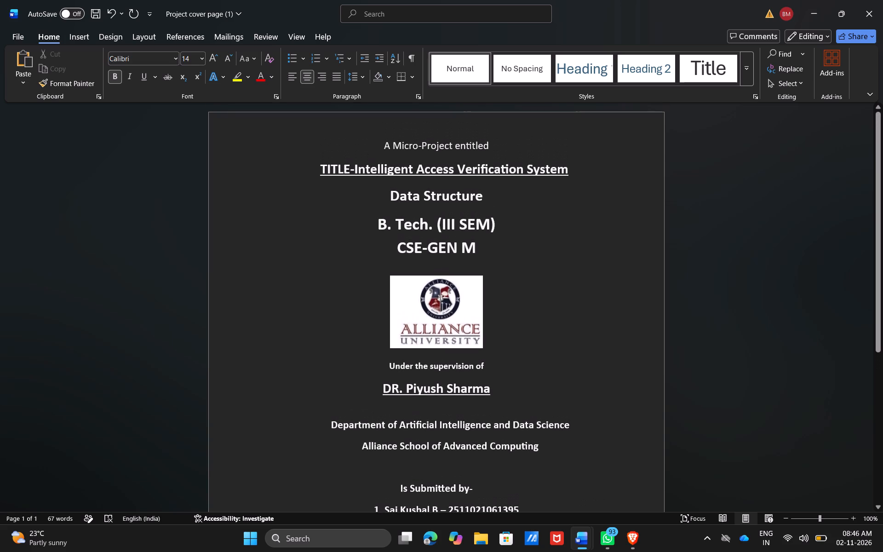
{"action": "left_click", "coordinate": [12, 39]}
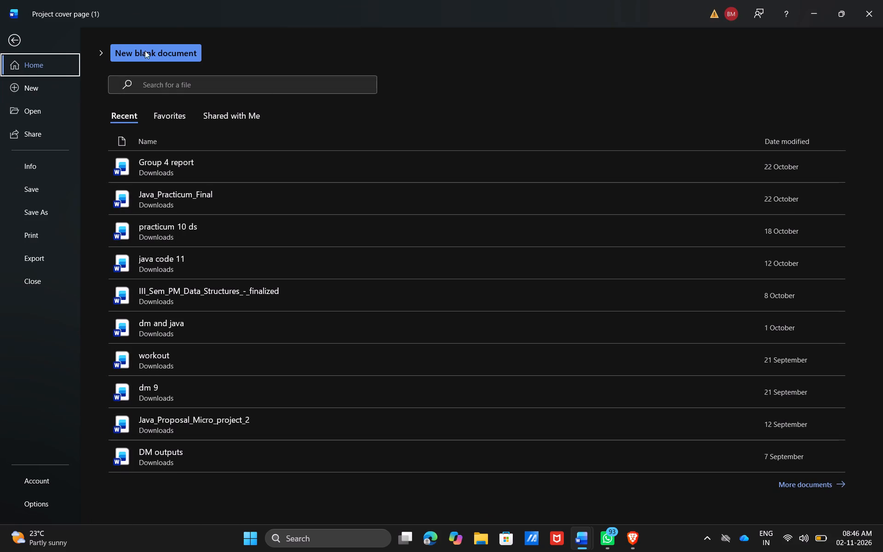
{"action": "left_click", "coordinate": [45, 217]}
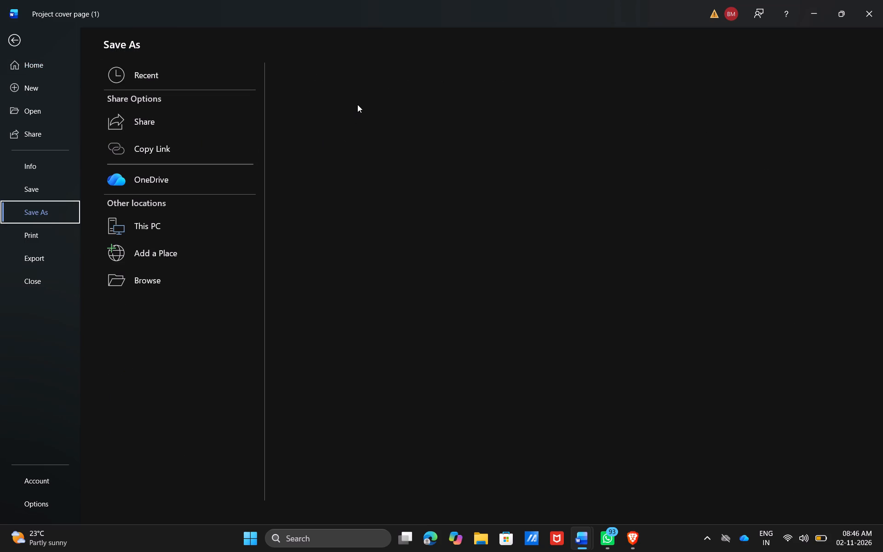
{"action": "left_click", "coordinate": [157, 217]}
{"action": "left_click", "coordinate": [333, 120]}
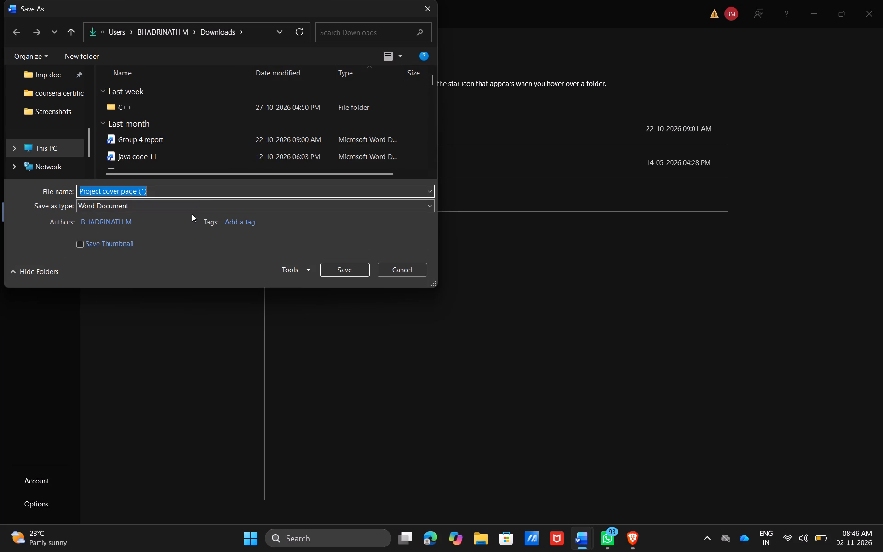
{"action": "left_click", "coordinate": [196, 208]}
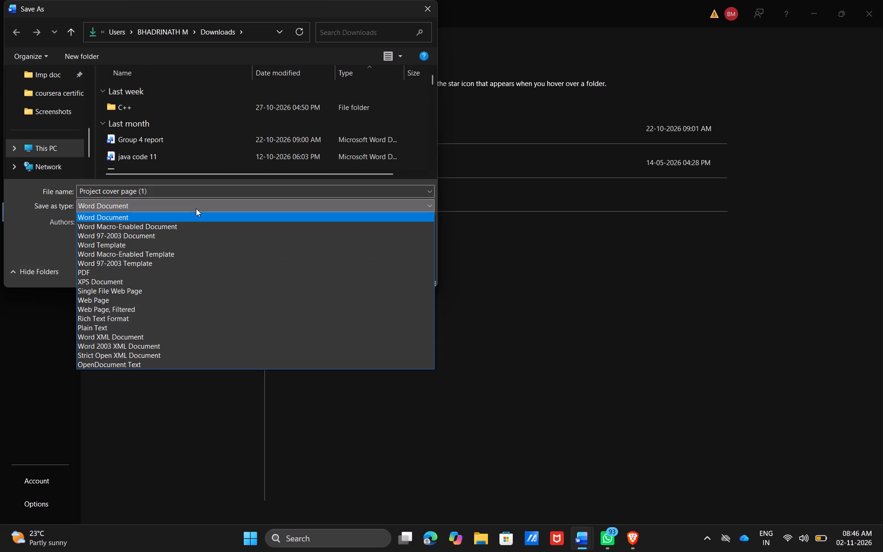
{"action": "left_click", "coordinate": [151, 270]}
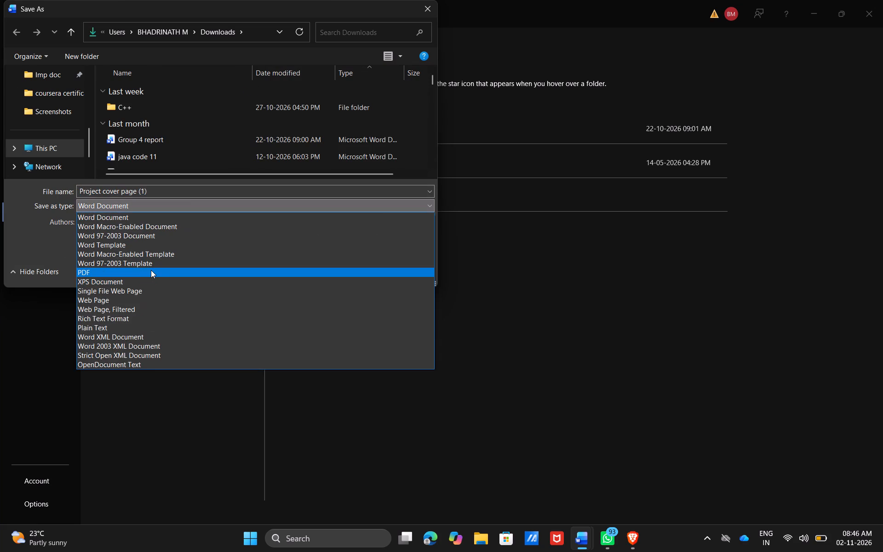
{"action": "left_click", "coordinate": [168, 190]}
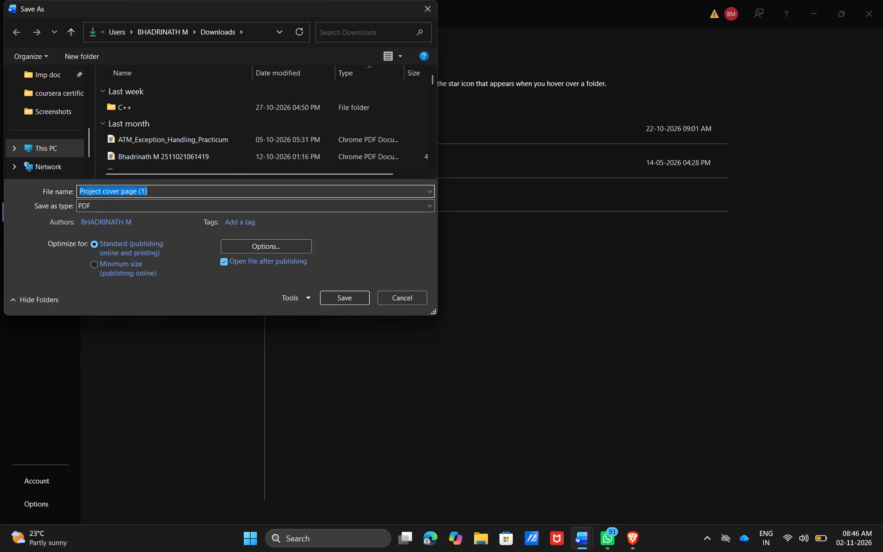
{"action": "type", "text": "DA"}
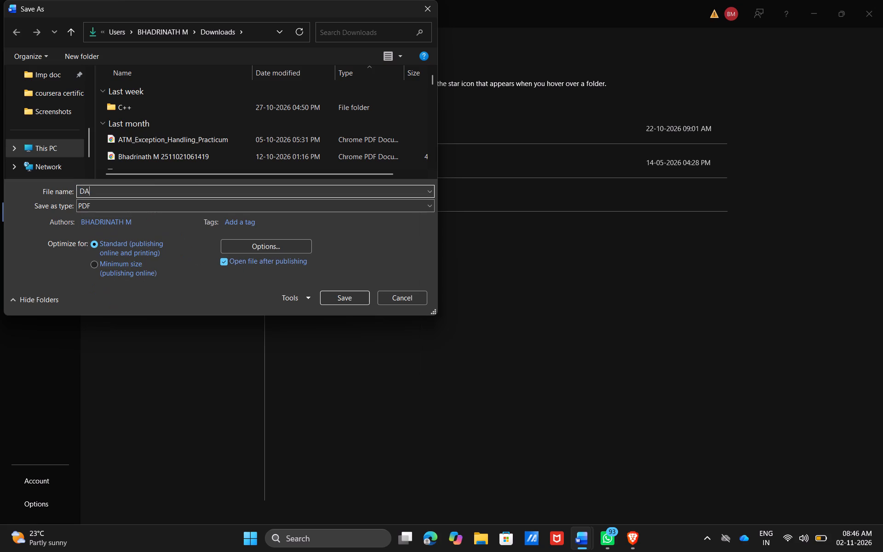
{"action": "key", "text": "BackSpace"}
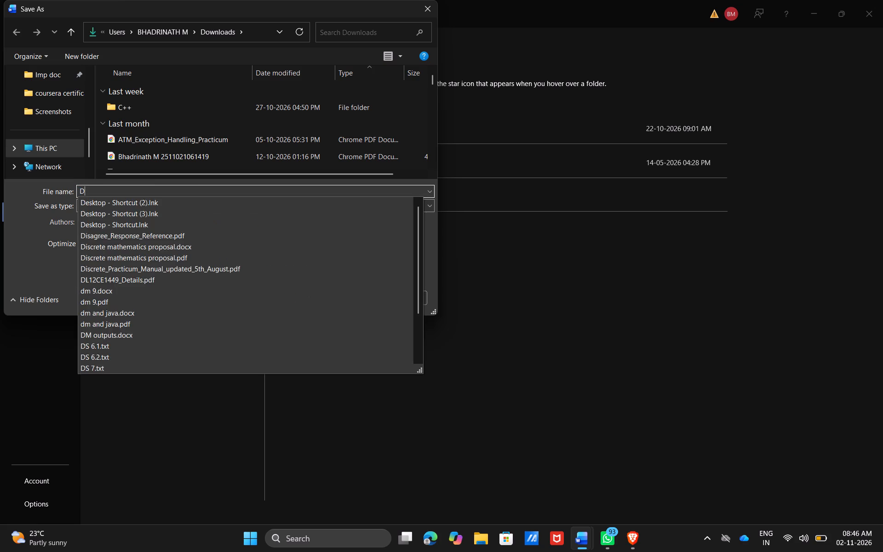
Finish naming the PDF "Data structure cover page" and save it in the Downloads folder.
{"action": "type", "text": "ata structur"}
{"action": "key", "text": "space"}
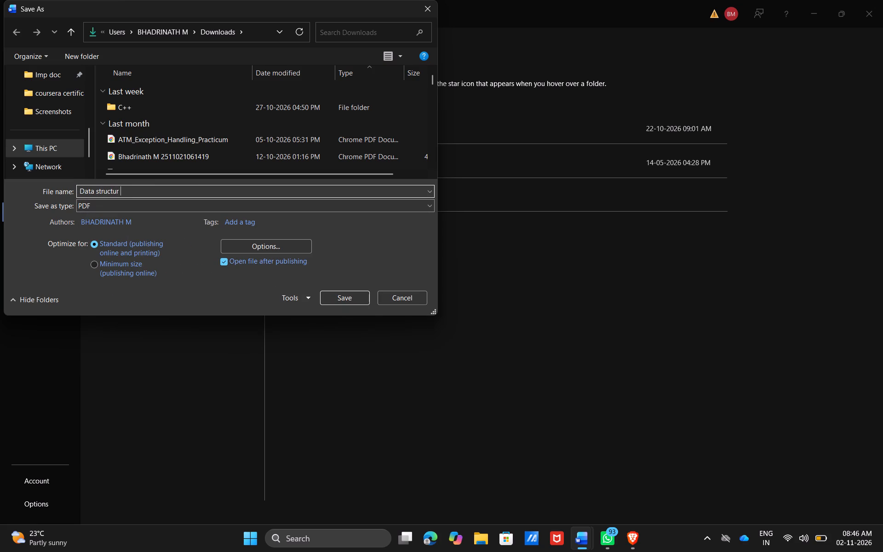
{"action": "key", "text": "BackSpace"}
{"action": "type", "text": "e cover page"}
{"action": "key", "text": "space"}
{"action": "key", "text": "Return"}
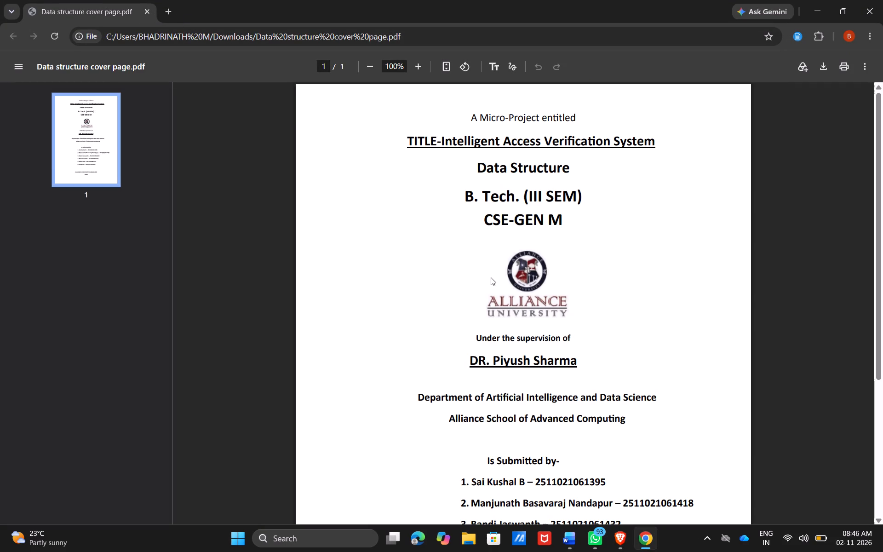
Review the exported PDF cover page in Chrome, checking the title, supervisor, department, submitter list and closing year.
{"action": "scroll", "coordinate": [491, 277], "scroll_direction": "down", "scroll_amount": 6}
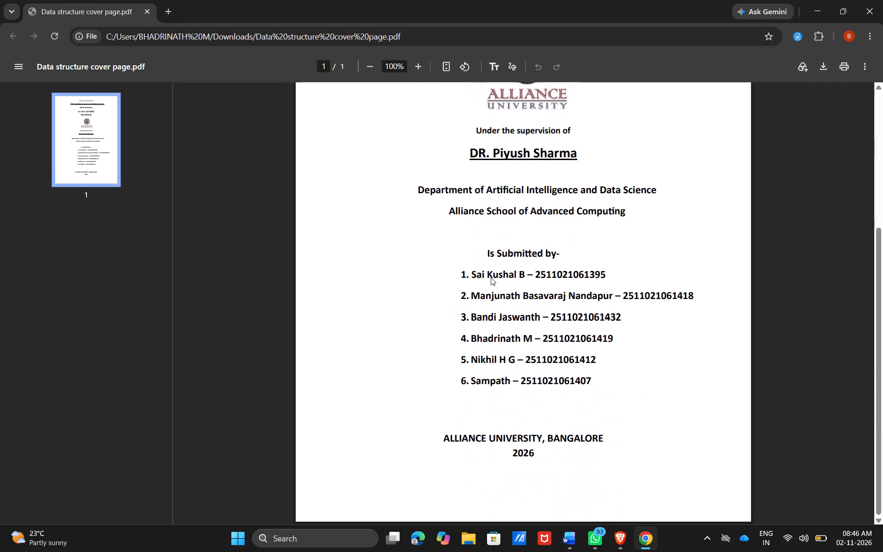
{"action": "scroll", "coordinate": [491, 277], "scroll_direction": "up", "scroll_amount": 3}
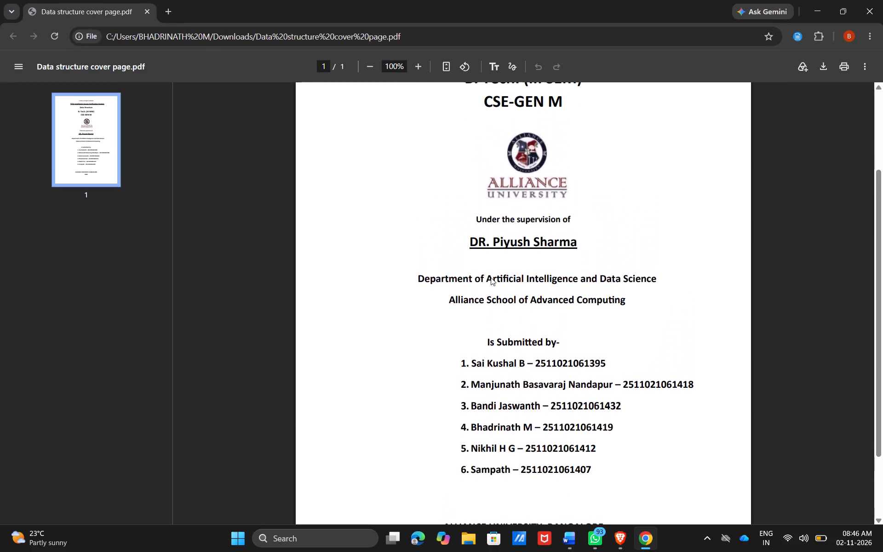
{"action": "scroll", "coordinate": [491, 277], "scroll_direction": "up", "scroll_amount": 1}
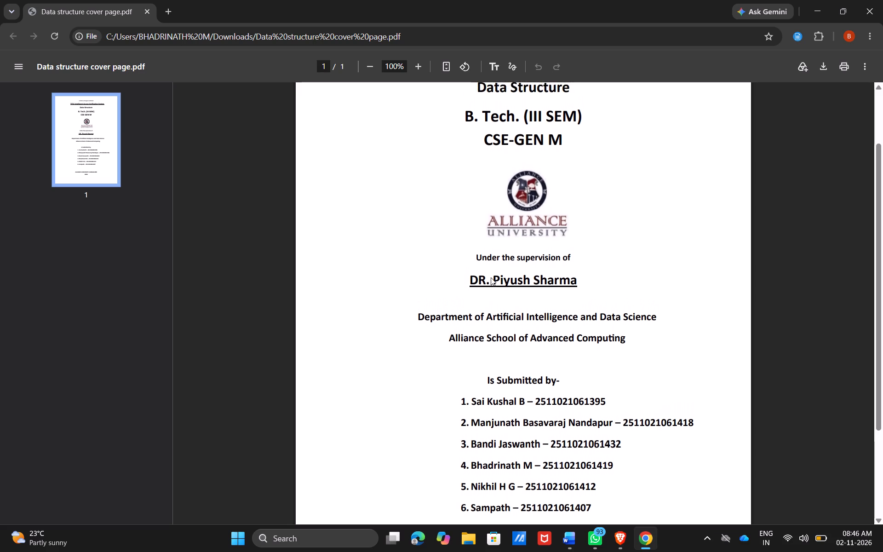
{"action": "scroll", "coordinate": [491, 277], "scroll_direction": "up", "scroll_amount": 2}
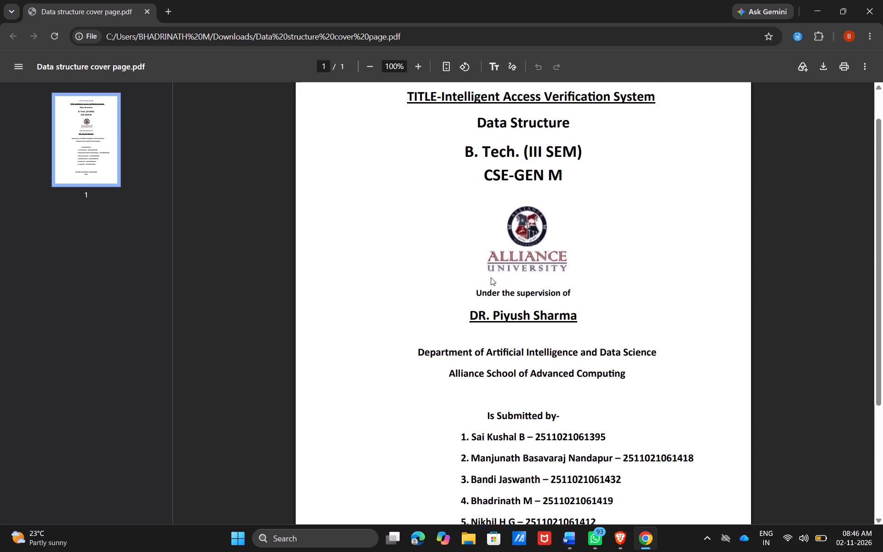
{"action": "scroll", "coordinate": [491, 277], "scroll_direction": "up", "scroll_amount": 1}
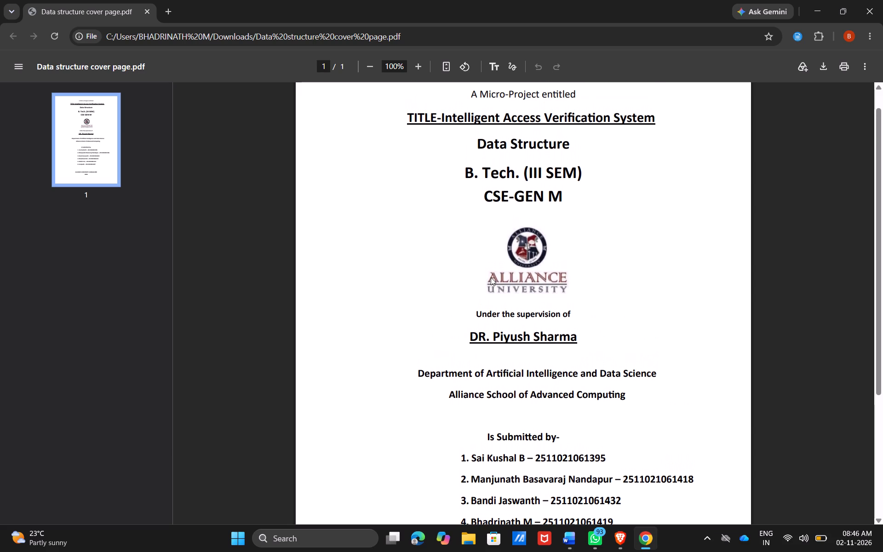
{"action": "scroll", "coordinate": [491, 277], "scroll_direction": "down", "scroll_amount": 3}
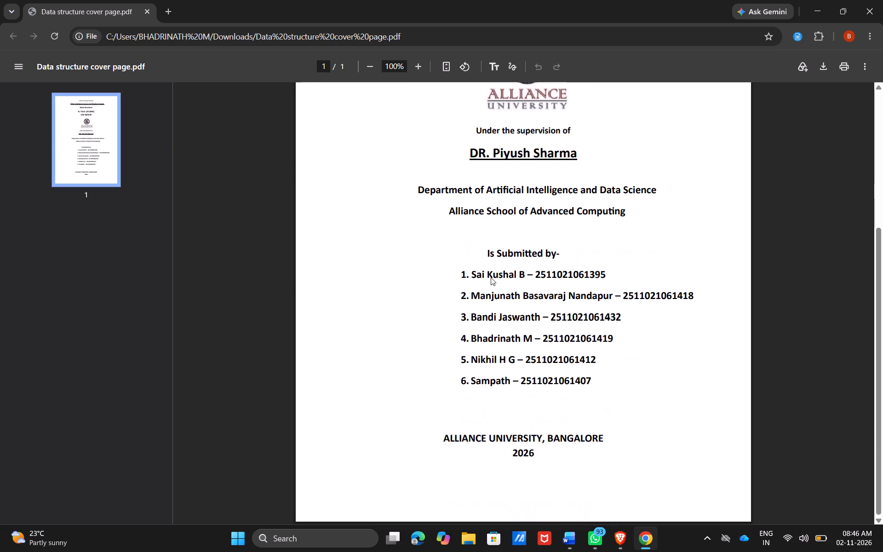
{"action": "scroll", "coordinate": [491, 277], "scroll_direction": "up", "scroll_amount": 1}
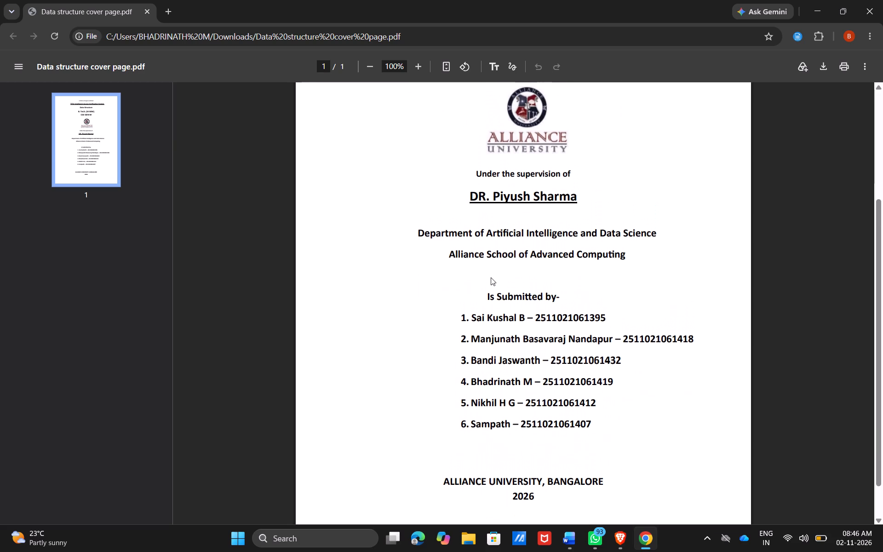
{"action": "scroll", "coordinate": [491, 277], "scroll_direction": "up", "scroll_amount": 3}
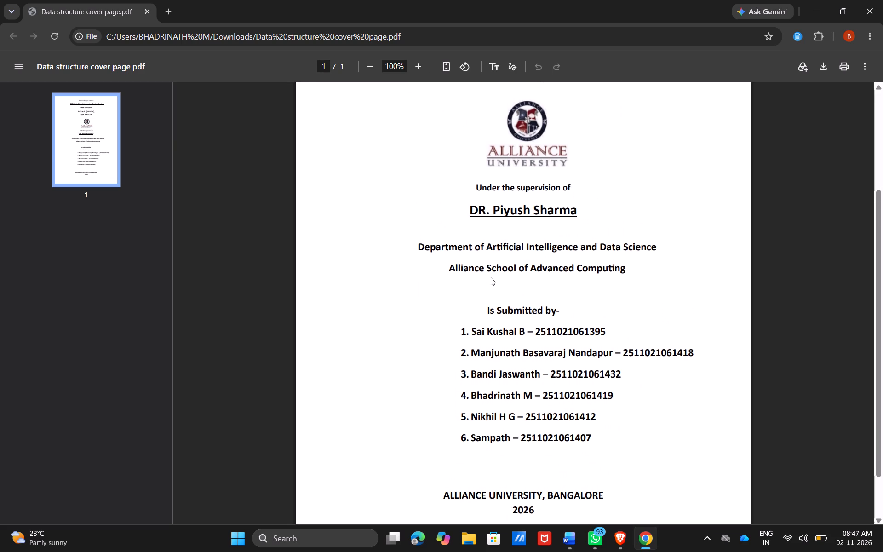
{"action": "scroll", "coordinate": [491, 277], "scroll_direction": "up", "scroll_amount": 1}
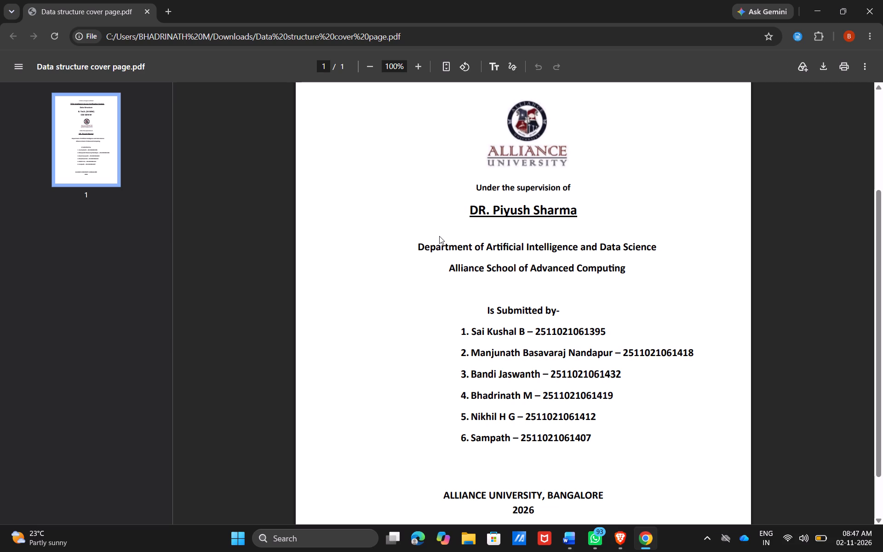
Check the exported PDF, return to the Word document and centre-align all the text on the cover page.
{"action": "scroll", "coordinate": [571, 278], "scroll_direction": "up", "scroll_amount": 4}
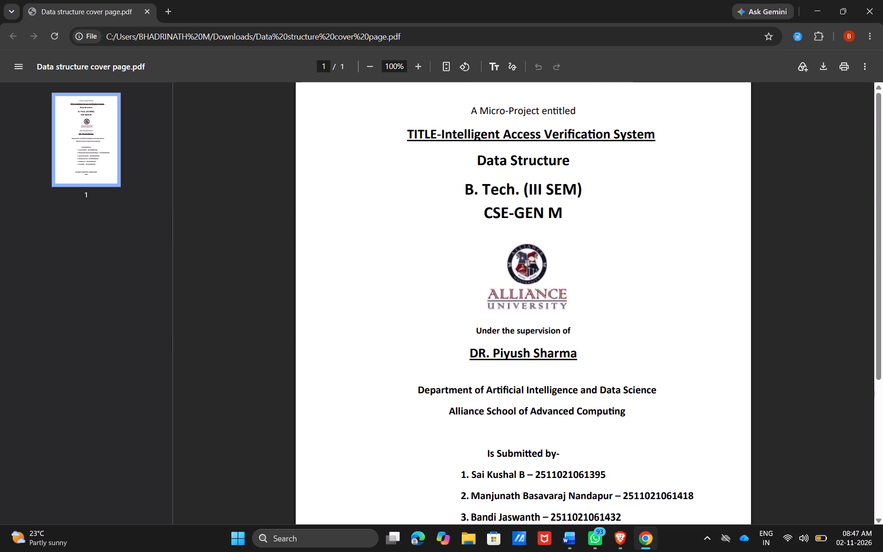
{"action": "scroll", "coordinate": [571, 278], "scroll_direction": "down", "scroll_amount": 2}
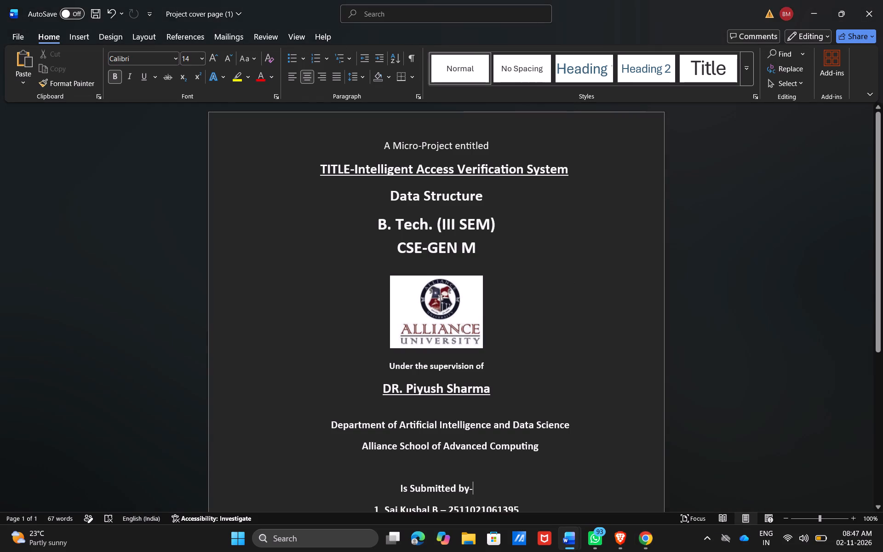
{"action": "left_click_drag", "start_coordinate": [382, 139], "coordinate": [519, 506]}
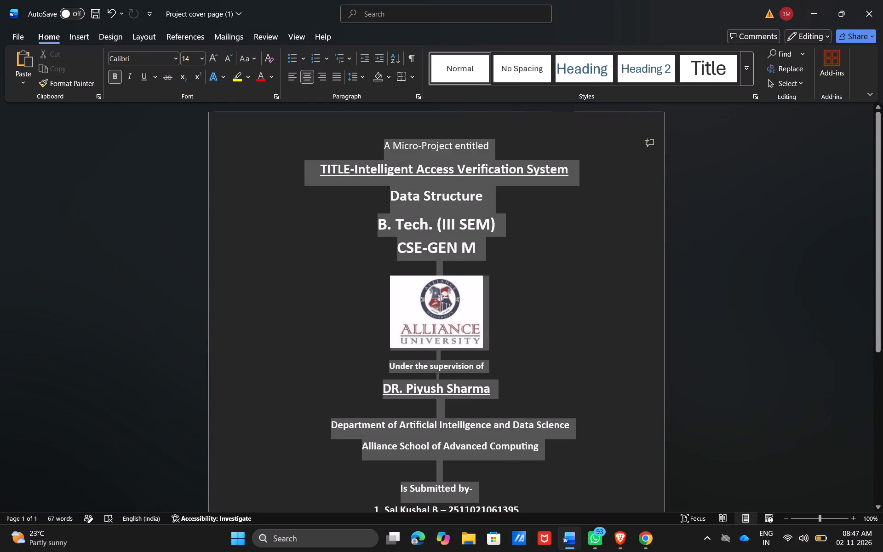
{"action": "left_click_drag", "start_coordinate": [519, 506], "coordinate": [517, 466]}
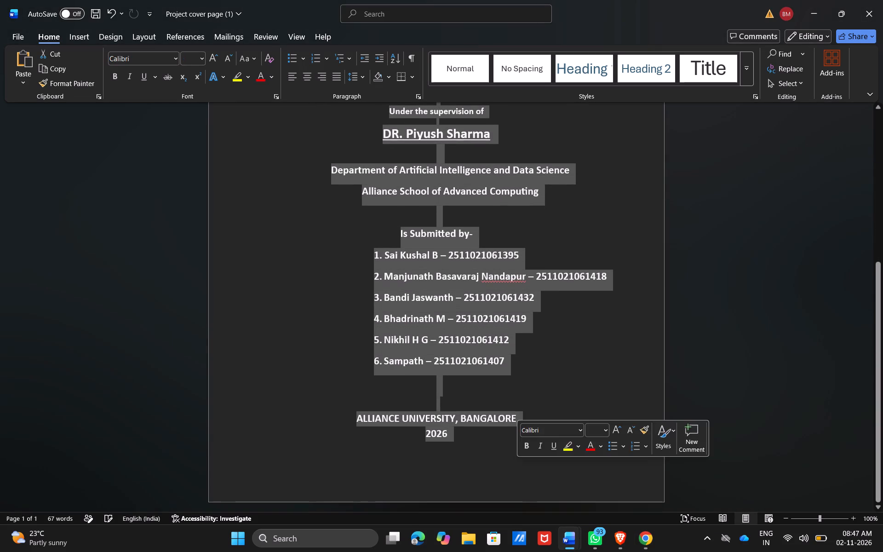
{"action": "left_click", "coordinate": [308, 78]}
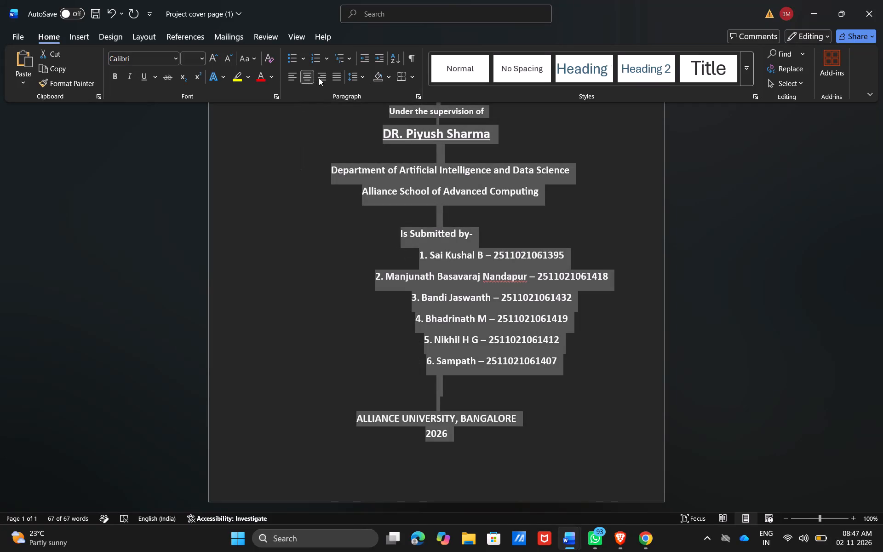
{"action": "left_click", "coordinate": [292, 77]}
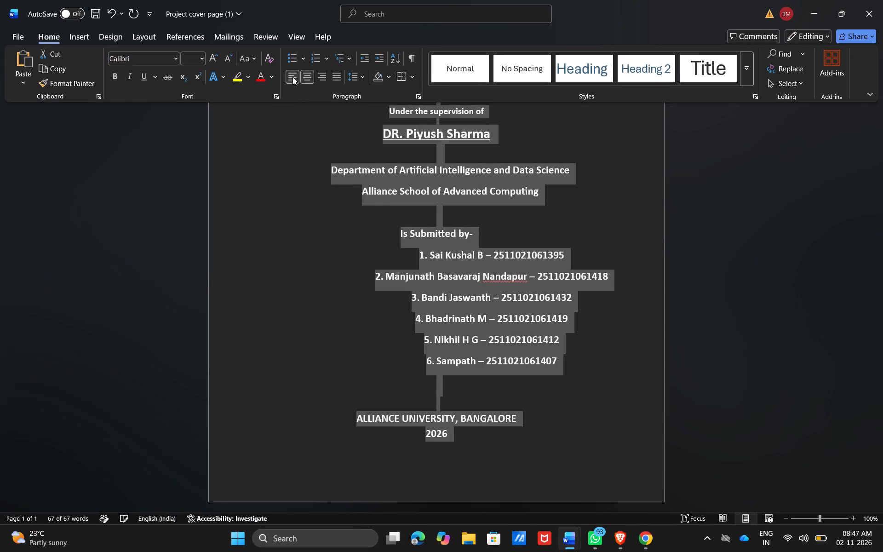
{"action": "left_click", "coordinate": [305, 75]}
{"action": "scroll", "coordinate": [368, 287], "scroll_direction": "up", "scroll_amount": 4}
{"action": "scroll", "coordinate": [368, 287], "scroll_direction": "right", "scroll_amount": 1}
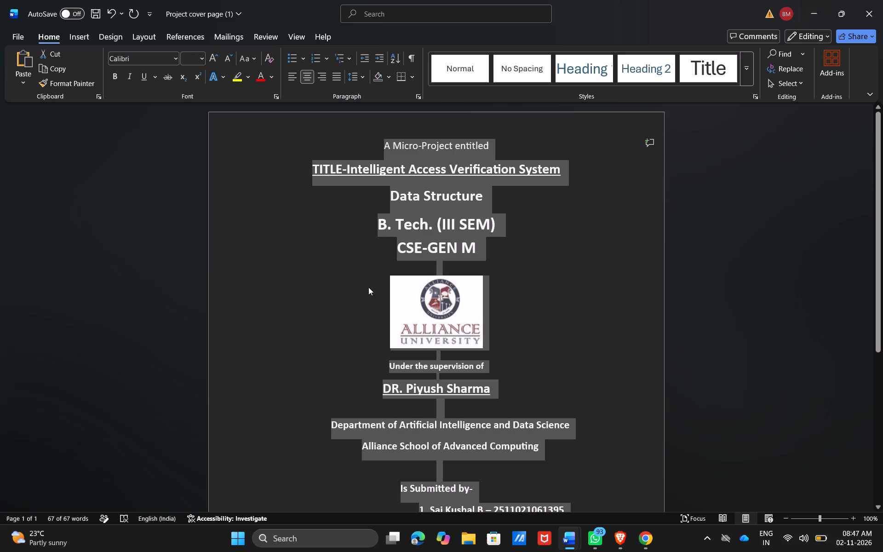
{"action": "scroll", "coordinate": [368, 287], "scroll_direction": "right", "scroll_amount": 1}
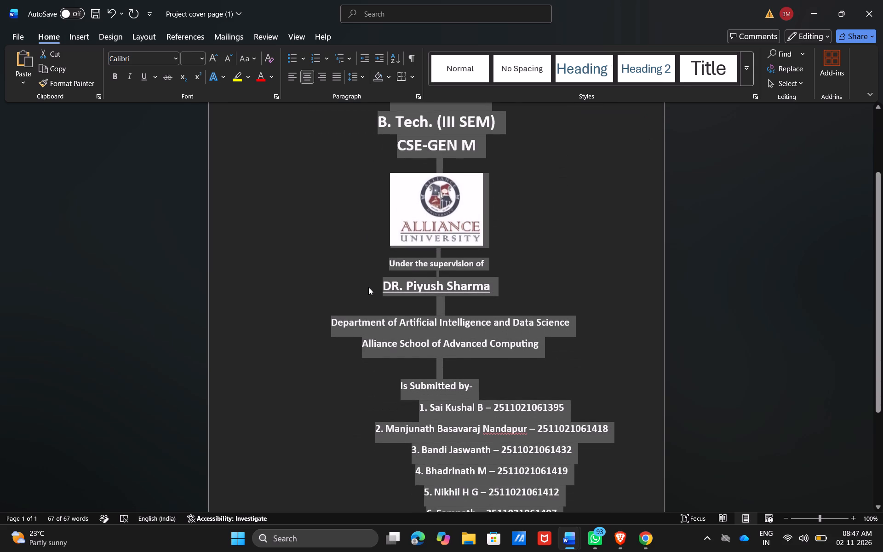
{"action": "left_click", "coordinate": [618, 314]}
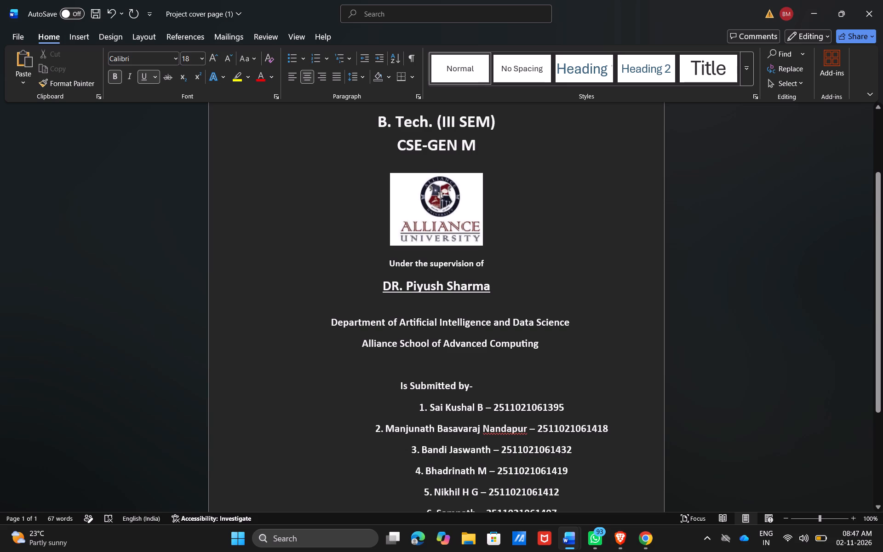
Left-align the block from "Is Submitted by-" through the end of the submitter list.
{"action": "left_click_drag", "start_coordinate": [395, 383], "coordinate": [516, 506]}
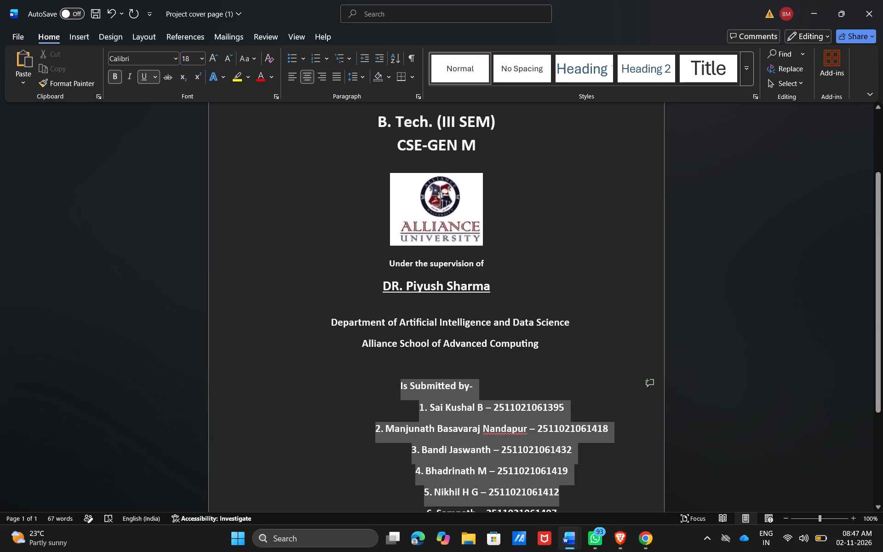
{"action": "left_click_drag", "start_coordinate": [516, 506], "coordinate": [452, 385]}
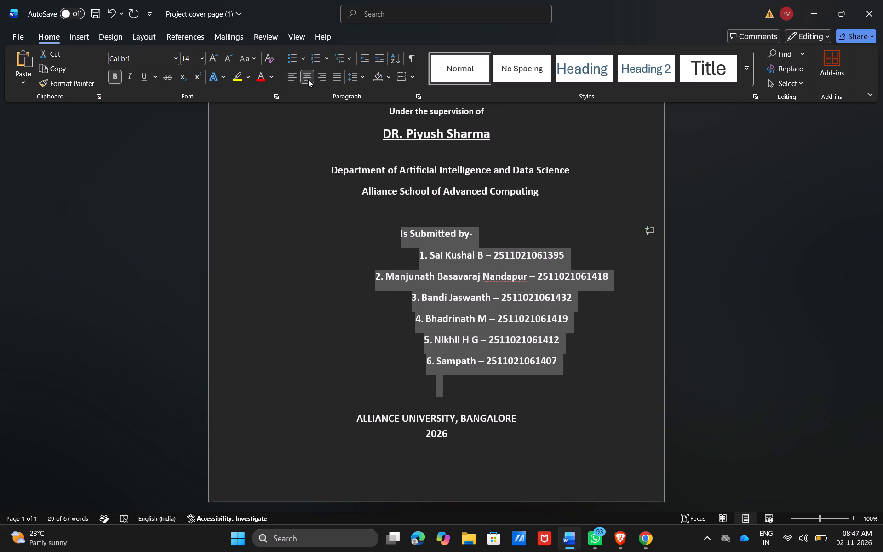
{"action": "left_click", "coordinate": [294, 75]}
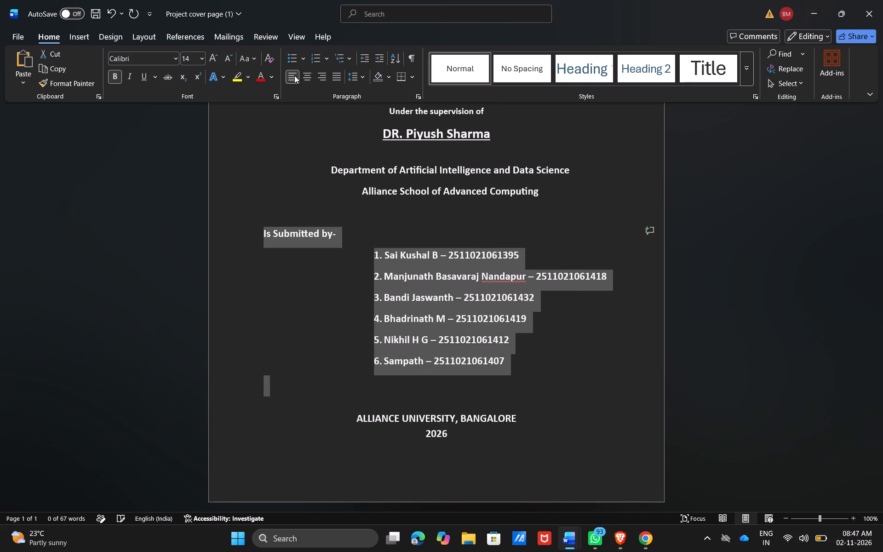
Indent the "Is Submitted by-" heading with spaces so it lines up with the numbered submitter list.
{"action": "left_click", "coordinate": [261, 236]}
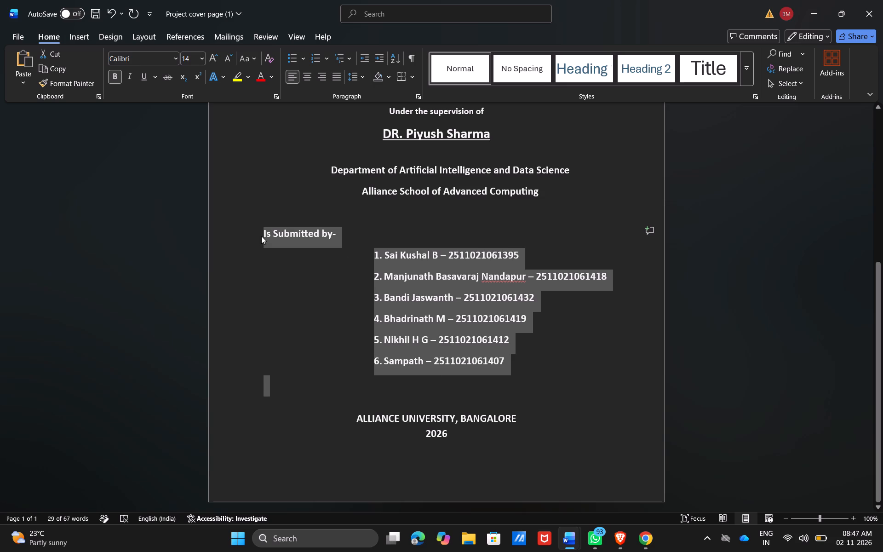
{"action": "key", "text": "space"}
{"action": "key", "text": "space"}
{"action": "key", "text": "space"}
{"action": "key", "text": "space"}
{"action": "key", "text": "space"}
{"action": "key", "text": "space"}
{"action": "key", "text": "space"}
{"action": "key", "text": "space"}
{"action": "key", "text": "space"}
{"action": "key", "text": "space"}
{"action": "key", "text": "space"}
{"action": "key", "text": "space"}
{"action": "key", "text": "space"}
{"action": "key", "text": "space"}
{"action": "key", "text": "space"}
{"action": "key", "text": "space"}
{"action": "key", "text": "space"}
{"action": "key", "text": "space"}
{"action": "key", "text": "space"}
{"action": "key", "text": "space"}
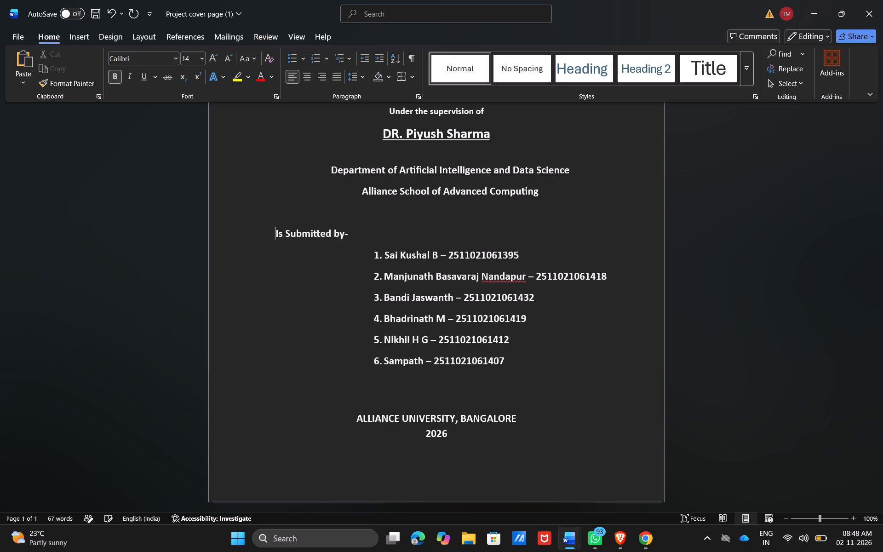
{"action": "key", "text": "space"}
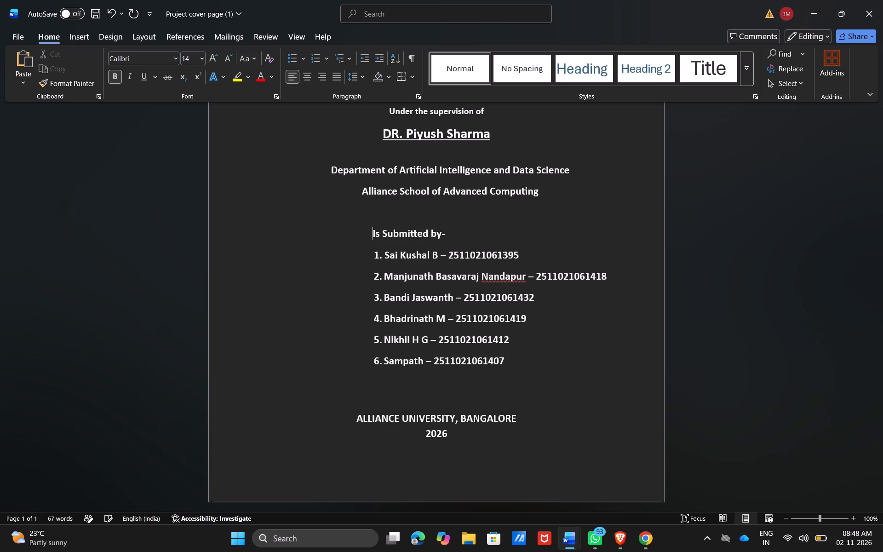
{"action": "key", "text": "space"}
Review the revised cover page layout and compare it with the exported PDF in Chrome.
{"action": "scroll", "coordinate": [298, 253], "scroll_direction": "up", "scroll_amount": 1}
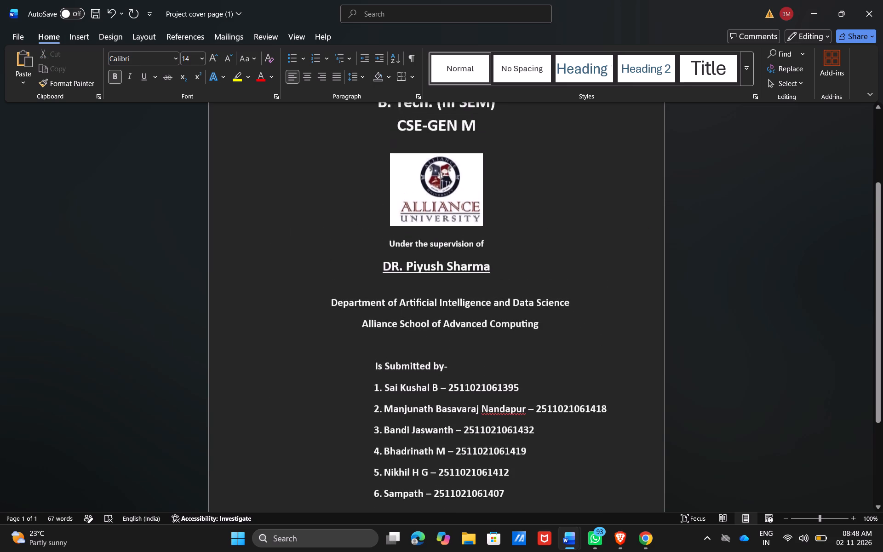
{"action": "scroll", "coordinate": [298, 253], "scroll_direction": "up", "scroll_amount": 1}
{"action": "scroll", "coordinate": [298, 253], "scroll_direction": "right", "scroll_amount": 1}
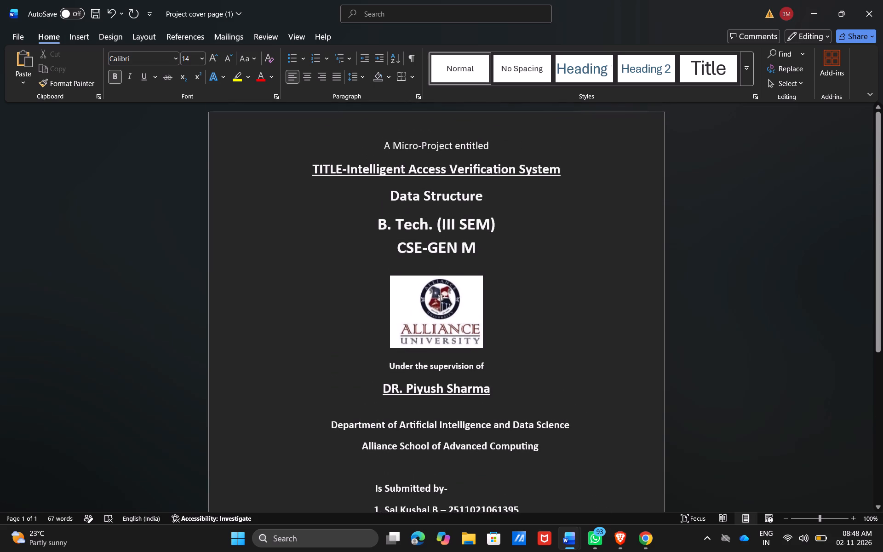
{"action": "scroll", "coordinate": [298, 253], "scroll_direction": "right", "scroll_amount": 1}
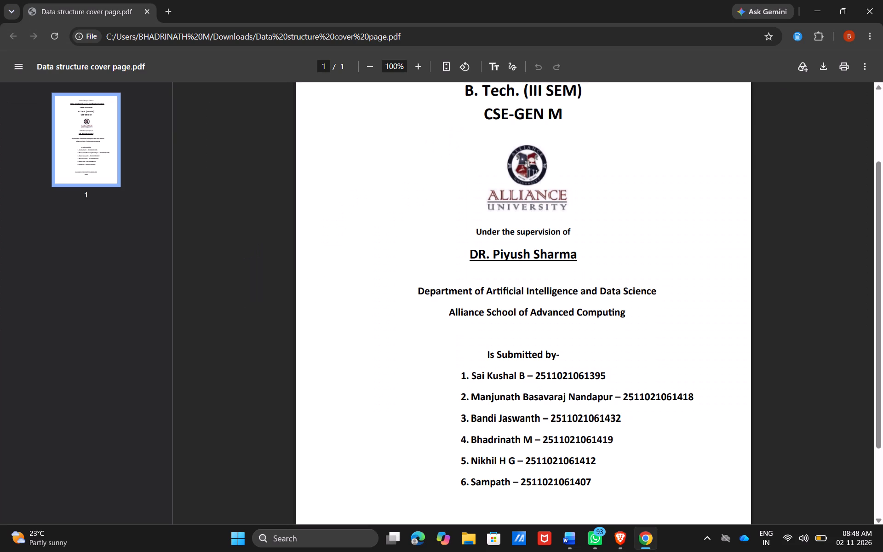
{"action": "scroll", "coordinate": [498, 248], "scroll_direction": "down", "scroll_amount": 1}
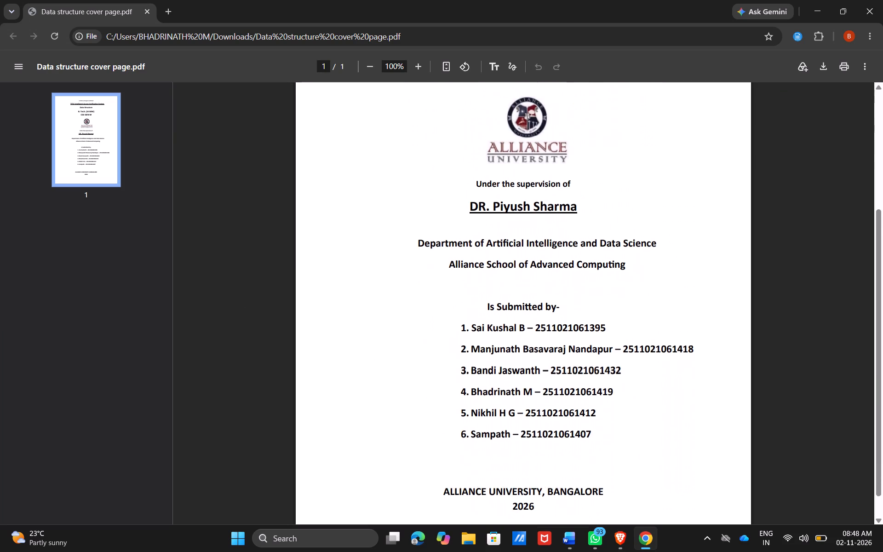
{"action": "scroll", "coordinate": [498, 248], "scroll_direction": "down", "scroll_amount": 1}
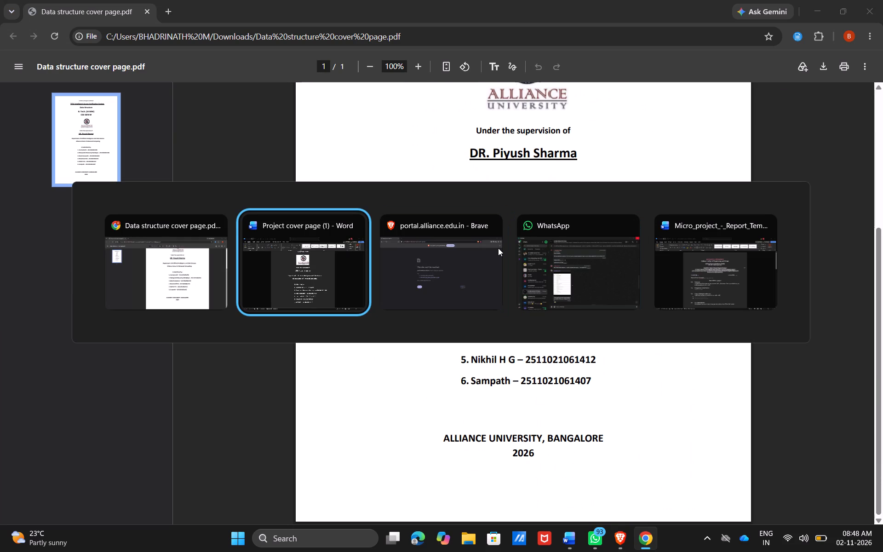
{"action": "scroll", "coordinate": [518, 344], "scroll_direction": "down", "scroll_amount": 1}
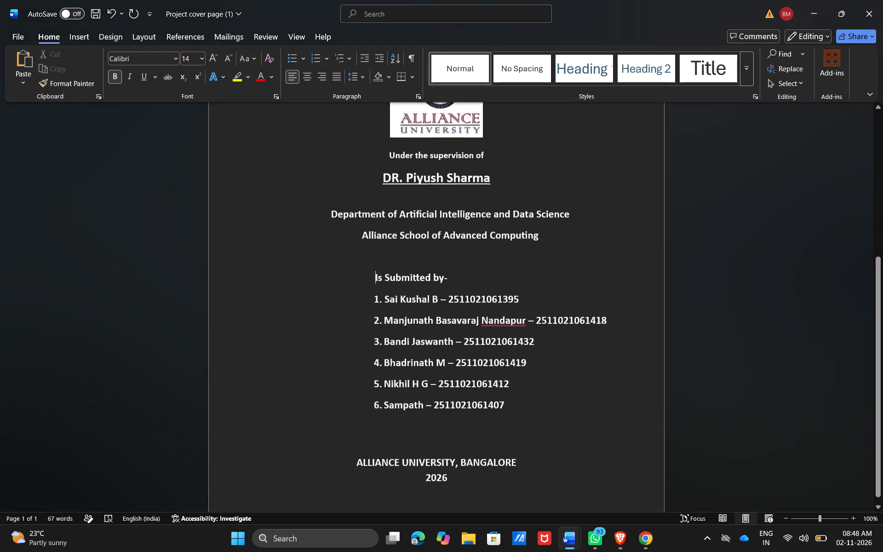
{"action": "scroll", "coordinate": [518, 344], "scroll_direction": "down", "scroll_amount": 2}
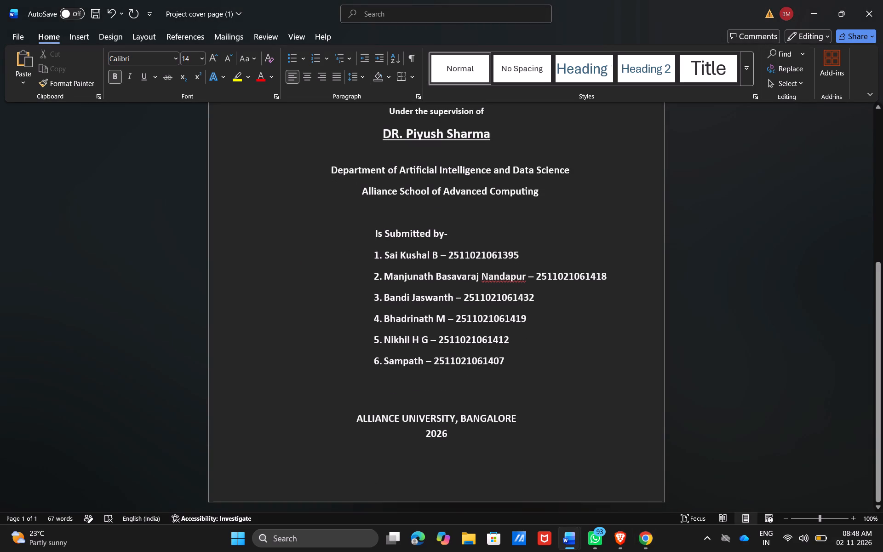
{"action": "scroll", "coordinate": [518, 344], "scroll_direction": "up", "scroll_amount": 1}
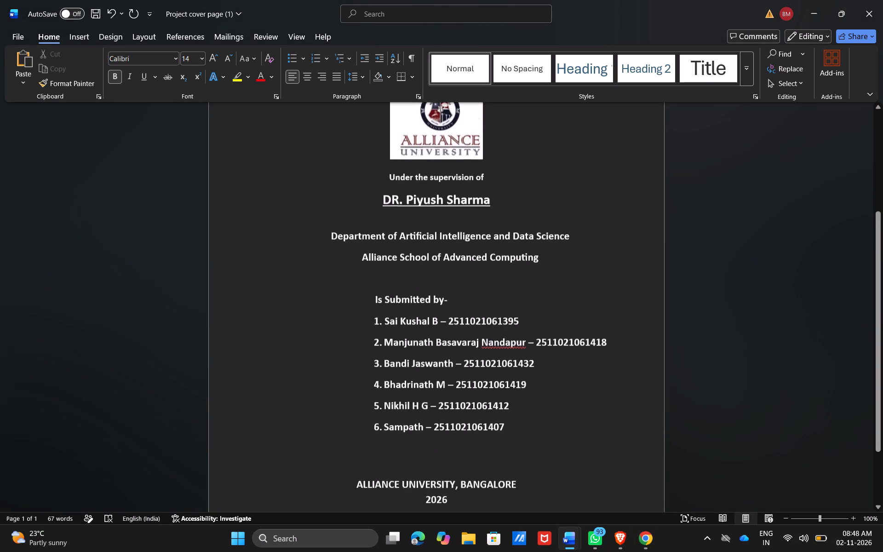
Compare the revised cover page in Word with the earlier PDF in Chrome, checking the title, logo and submitter sections.
{"action": "scroll", "coordinate": [518, 344], "scroll_direction": "up", "scroll_amount": 4}
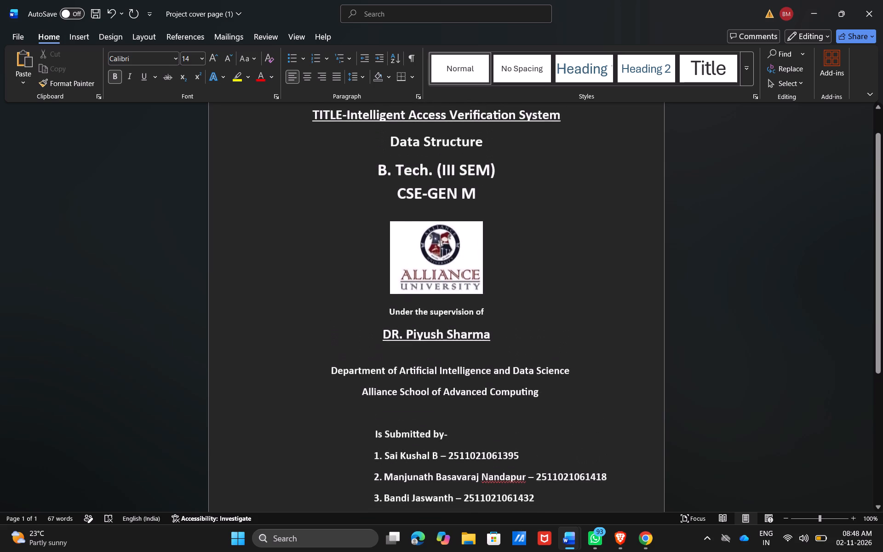
{"action": "scroll", "coordinate": [518, 344], "scroll_direction": "up", "scroll_amount": 1}
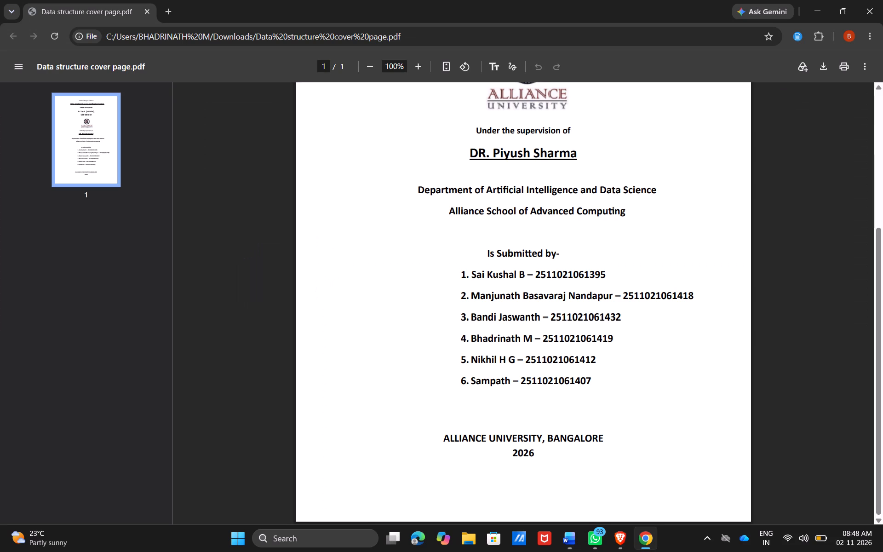
{"action": "scroll", "coordinate": [731, 274], "scroll_direction": "up", "scroll_amount": 1}
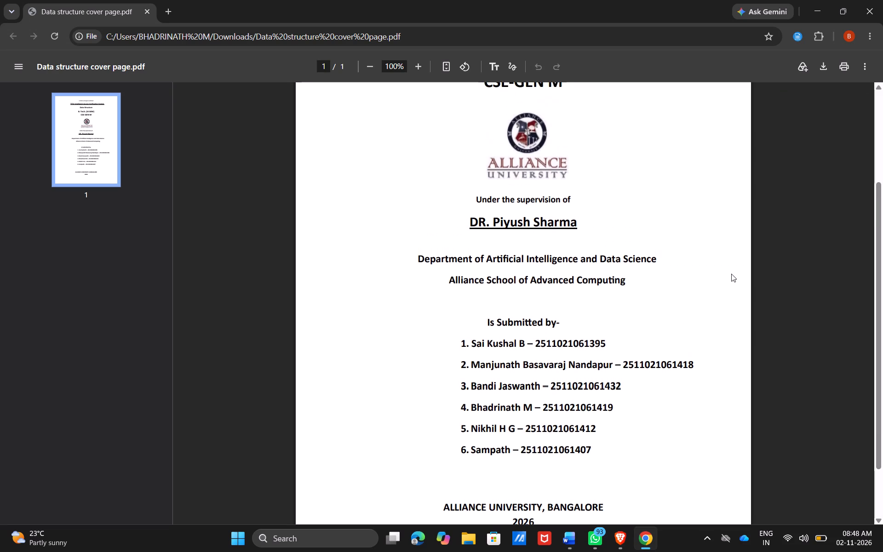
{"action": "scroll", "coordinate": [731, 274], "scroll_direction": "up", "scroll_amount": 3}
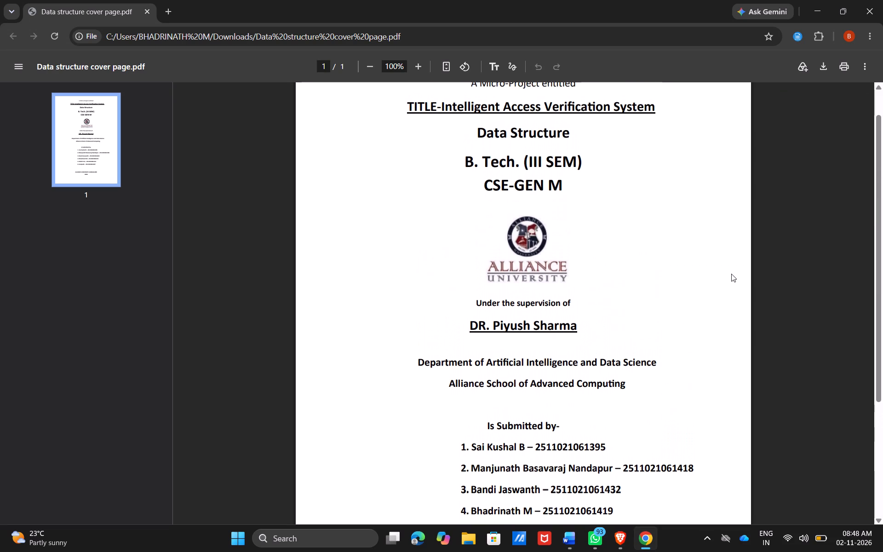
{"action": "scroll", "coordinate": [731, 274], "scroll_direction": "up", "scroll_amount": 2}
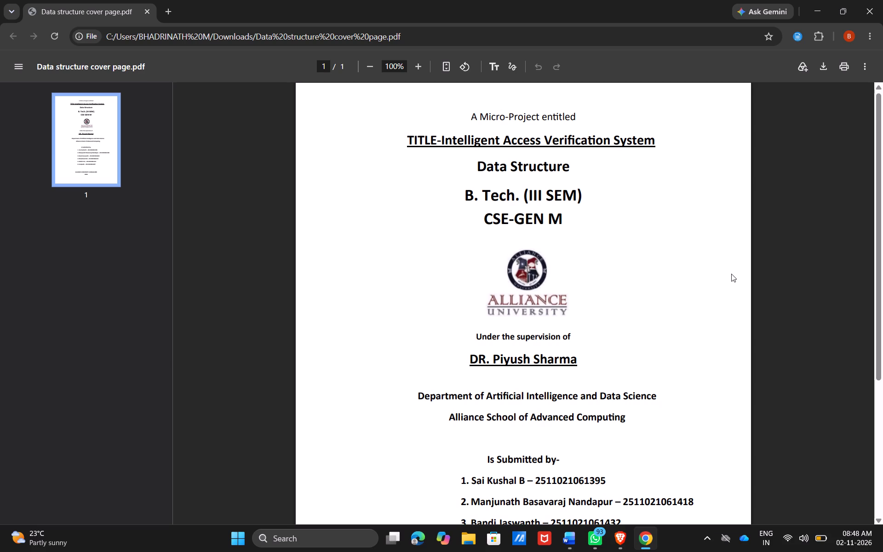
{"action": "scroll", "coordinate": [731, 274], "scroll_direction": "right", "scroll_amount": 2}
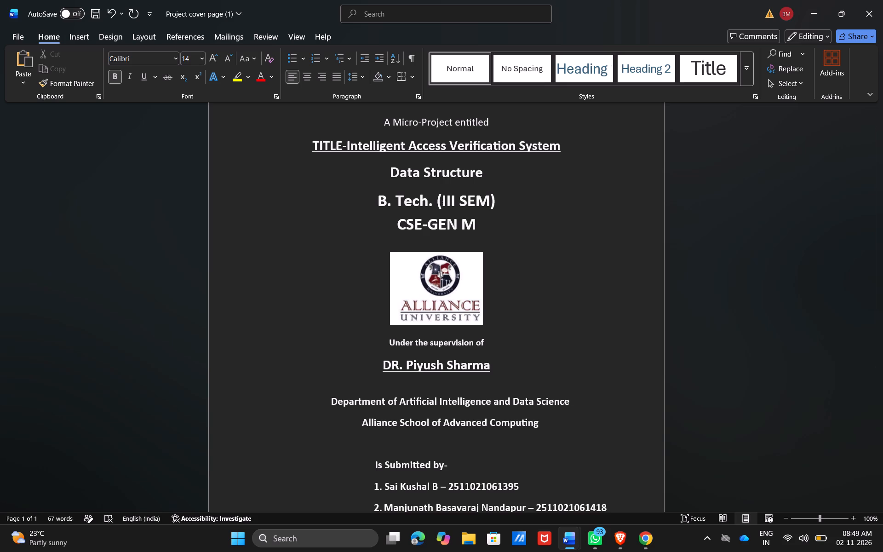
{"action": "scroll", "coordinate": [507, 333], "scroll_direction": "up", "scroll_amount": 1}
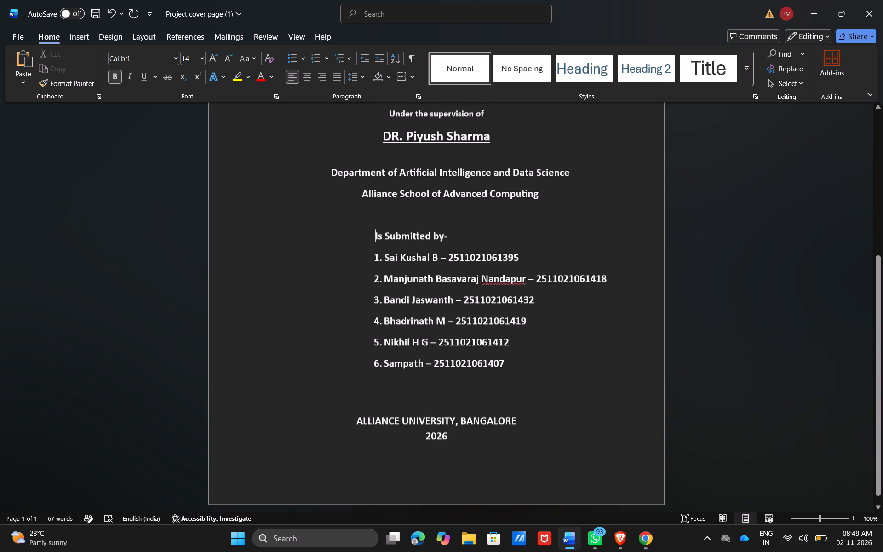
{"action": "scroll", "coordinate": [507, 333], "scroll_direction": "up", "scroll_amount": 4}
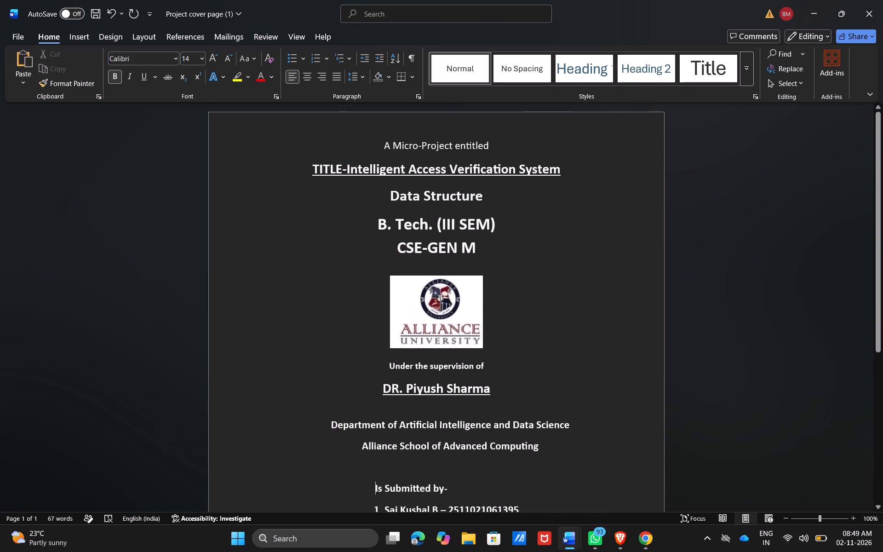
Save the cover page as a PDF named "Data structure cover page" in Downloads, replacing the existing file.
{"action": "left_click", "coordinate": [21, 33]}
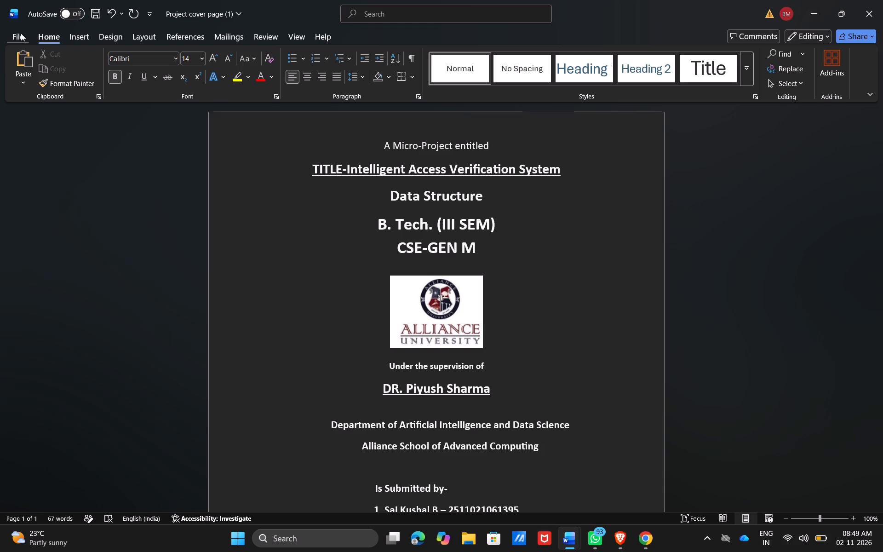
{"action": "left_click", "coordinate": [29, 220]}
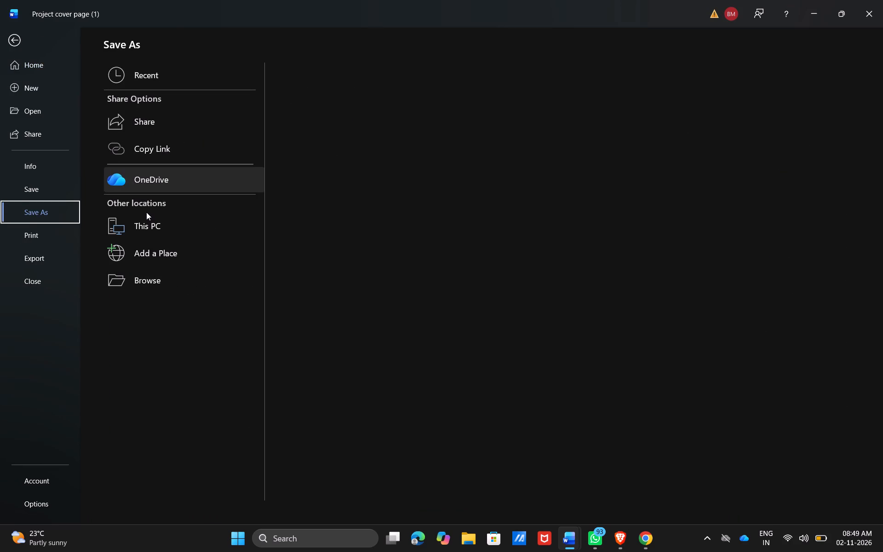
{"action": "left_click", "coordinate": [149, 217]}
{"action": "left_click", "coordinate": [345, 138]}
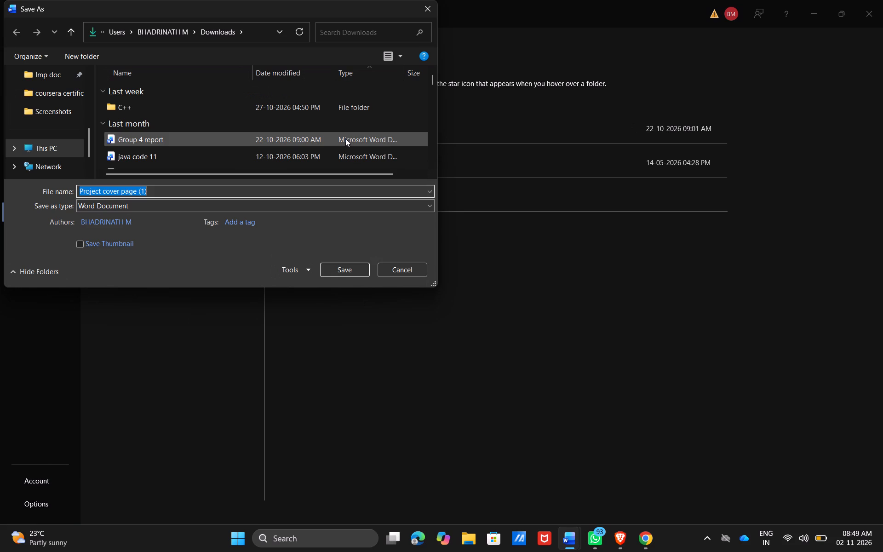
{"action": "key", "text": "BackSpace"}
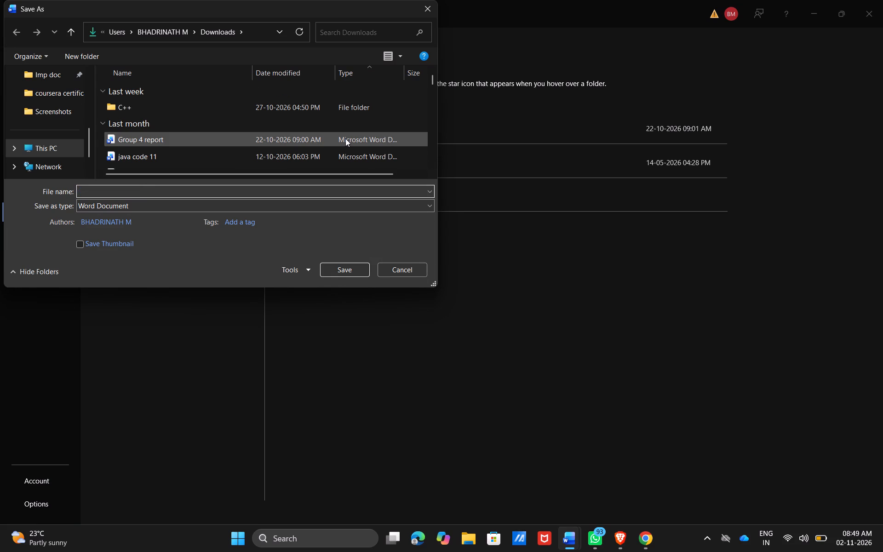
{"action": "type", "text": "Data"}
{"action": "key", "text": "space"}
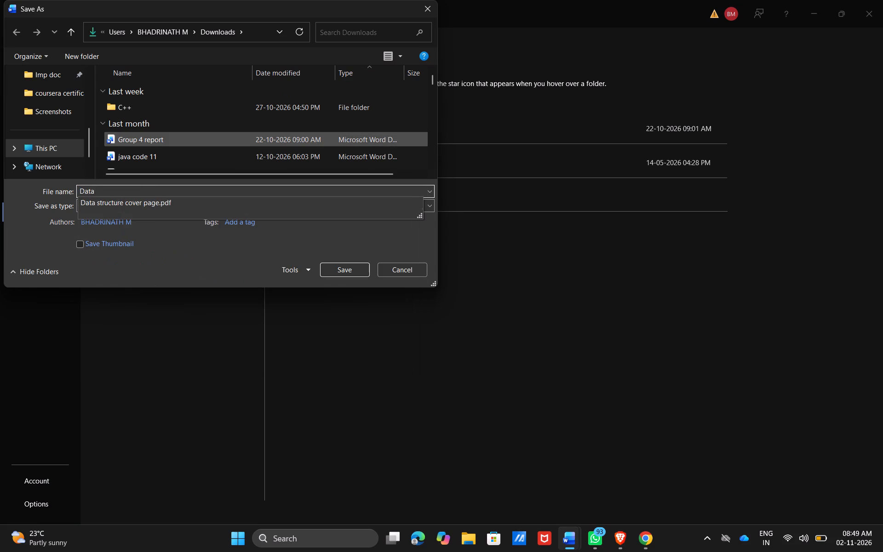
{"action": "left_click", "coordinate": [298, 204]}
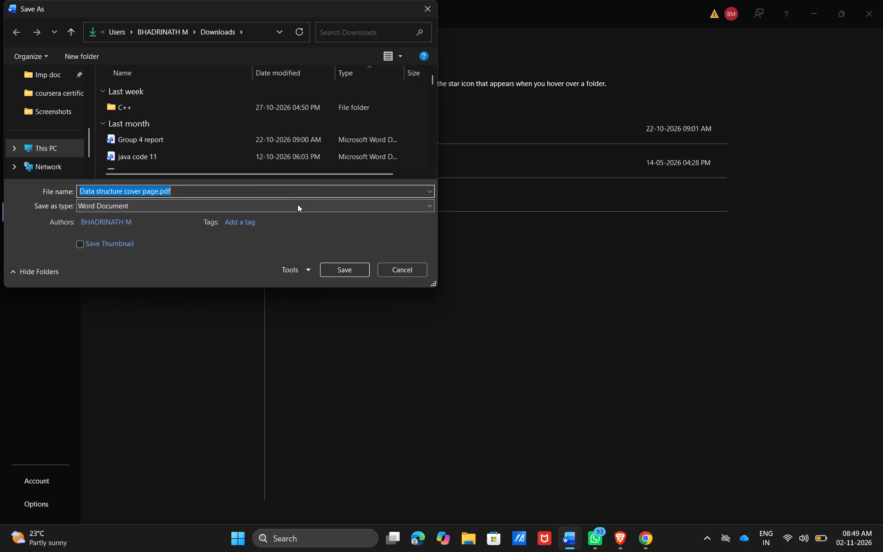
{"action": "left_click", "coordinate": [305, 204]}
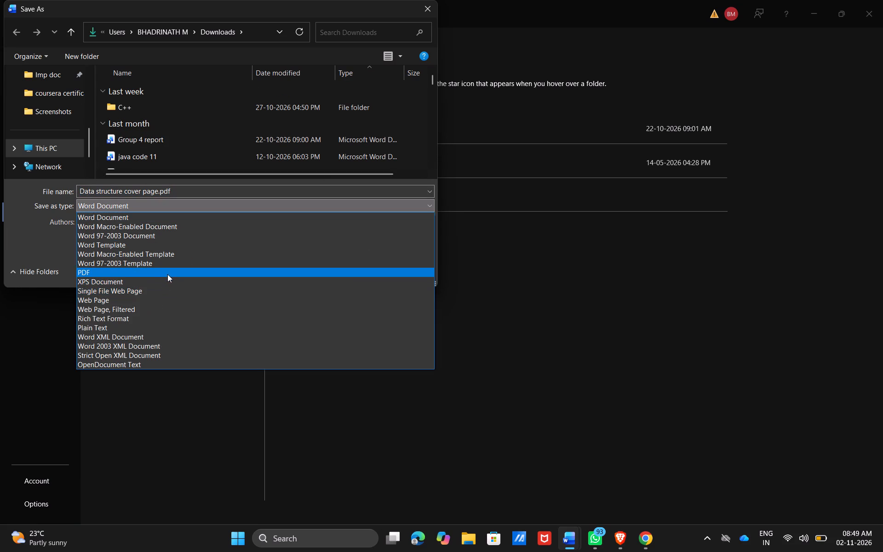
{"action": "left_click", "coordinate": [167, 274]}
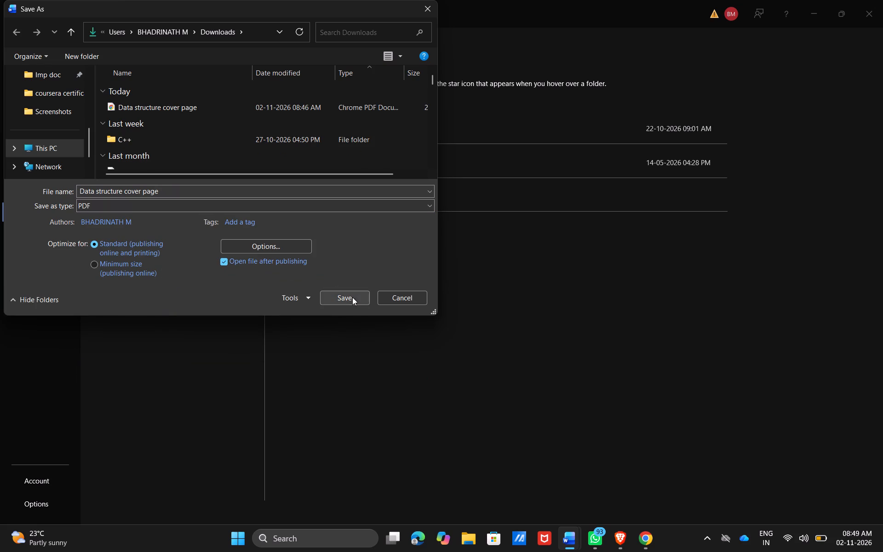
{"action": "left_click", "coordinate": [352, 297]}
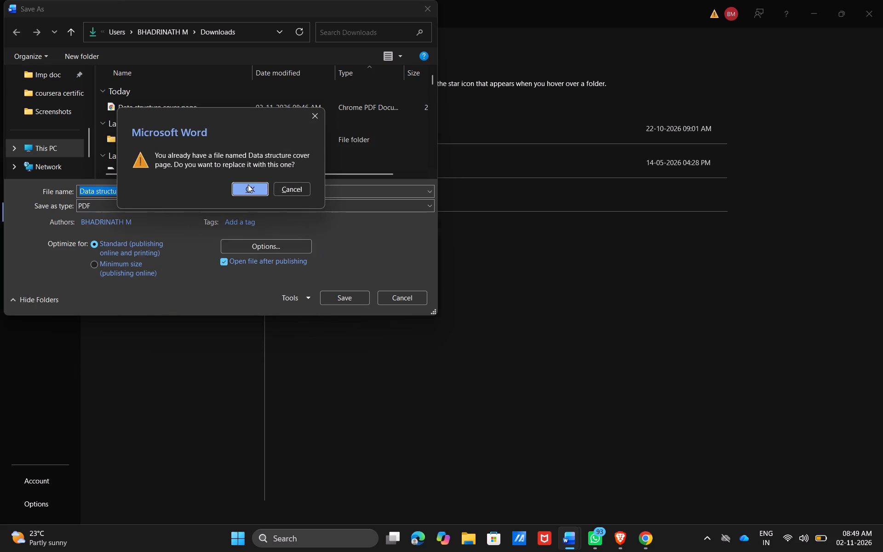
{"action": "left_click", "coordinate": [248, 184]}
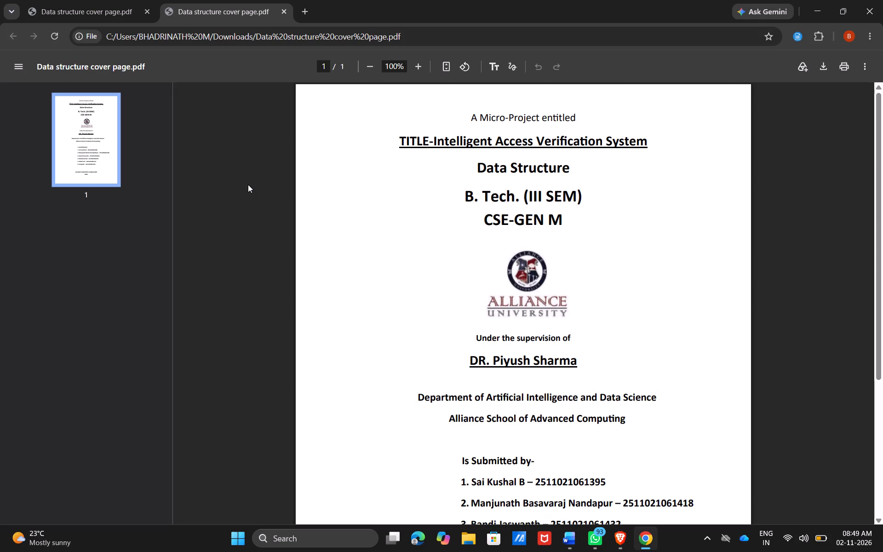
Examine the newly exported PDF from top to bottom and compare it with the earlier version, including the "Is Submitted by-" alignment.
{"action": "scroll", "coordinate": [547, 290], "scroll_direction": "down", "scroll_amount": 6}
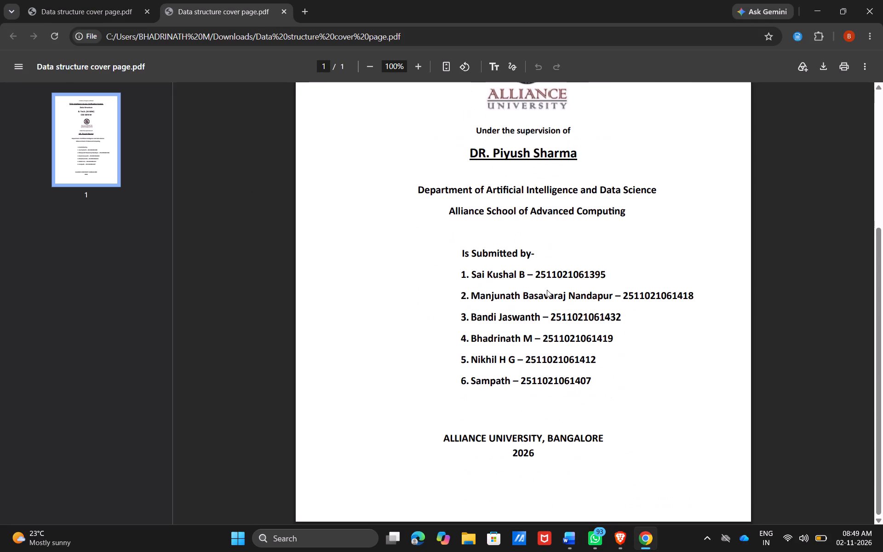
{"action": "scroll", "coordinate": [547, 290], "scroll_direction": "down", "scroll_amount": 2}
{"action": "scroll", "coordinate": [547, 290], "scroll_direction": "up", "scroll_amount": 3}
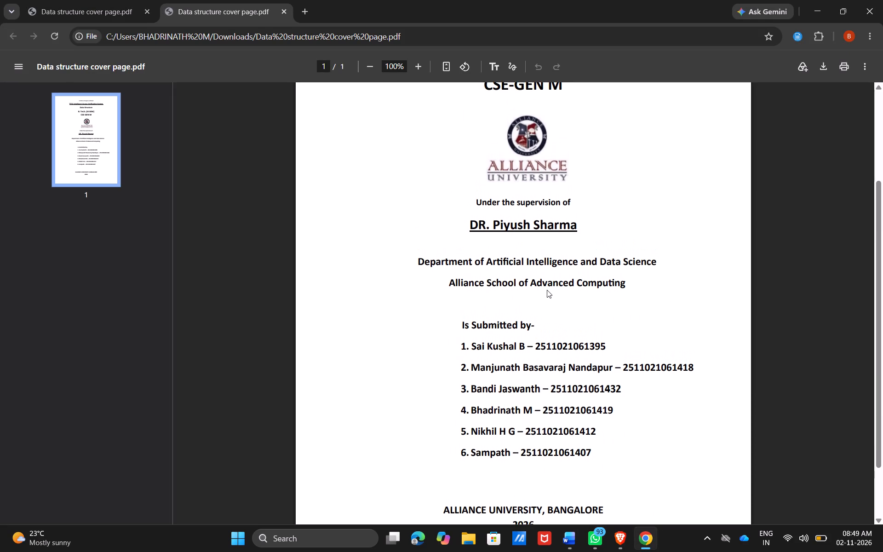
{"action": "scroll", "coordinate": [547, 290], "scroll_direction": "up", "scroll_amount": 4}
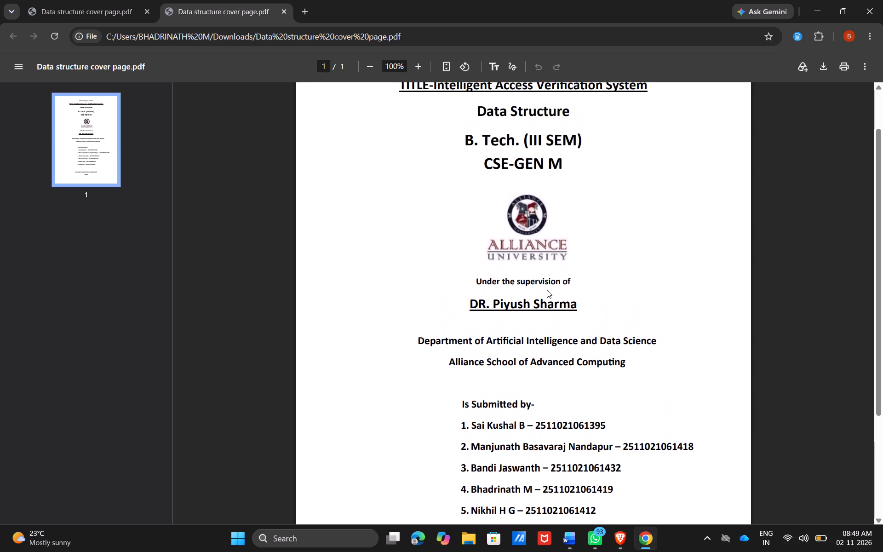
{"action": "scroll", "coordinate": [547, 290], "scroll_direction": "up", "scroll_amount": 3}
{"action": "scroll", "coordinate": [547, 290], "scroll_direction": "down", "scroll_amount": 7}
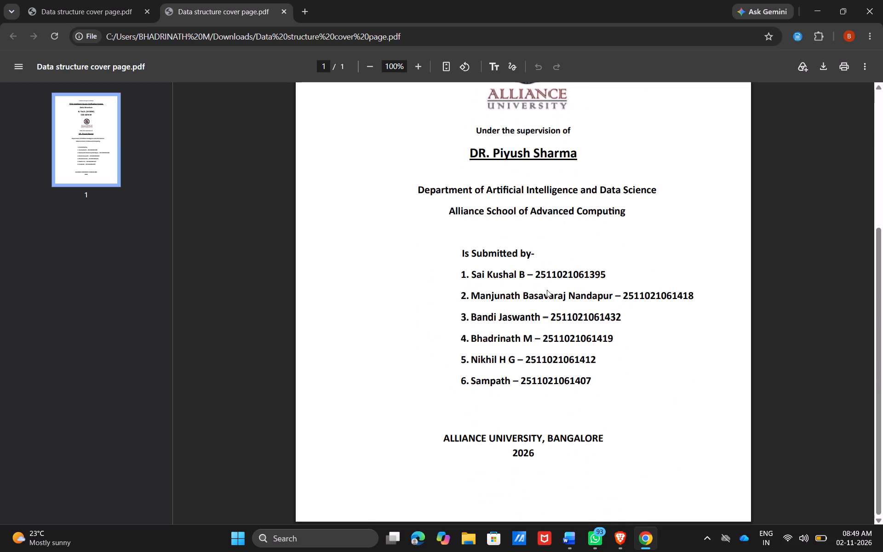
{"action": "scroll", "coordinate": [547, 290], "scroll_direction": "up", "scroll_amount": 1}
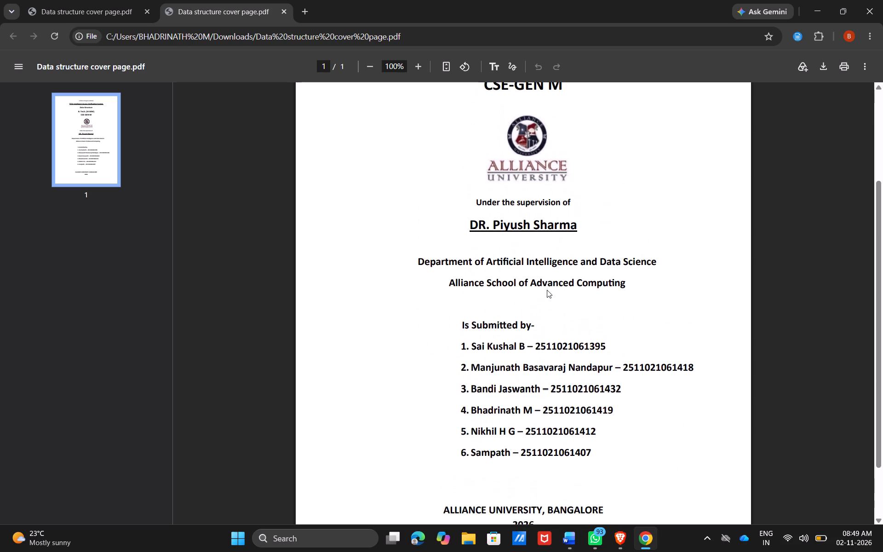
{"action": "scroll", "coordinate": [547, 290], "scroll_direction": "up", "scroll_amount": 1}
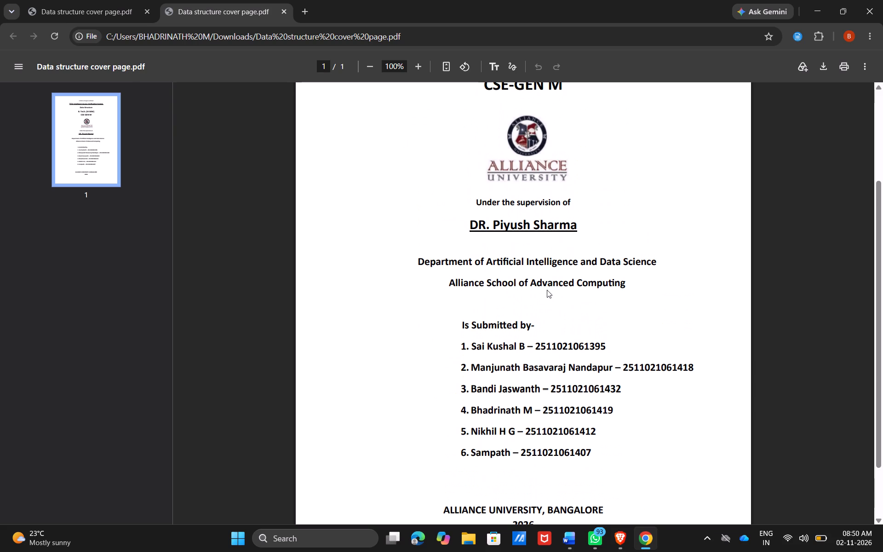
{"action": "left_click", "coordinate": [58, 0]}
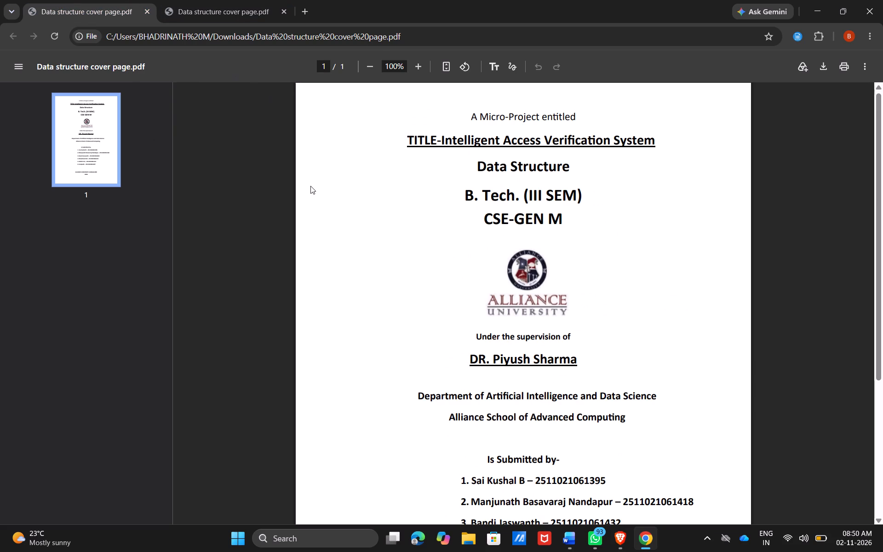
{"action": "left_click", "coordinate": [190, 0]}
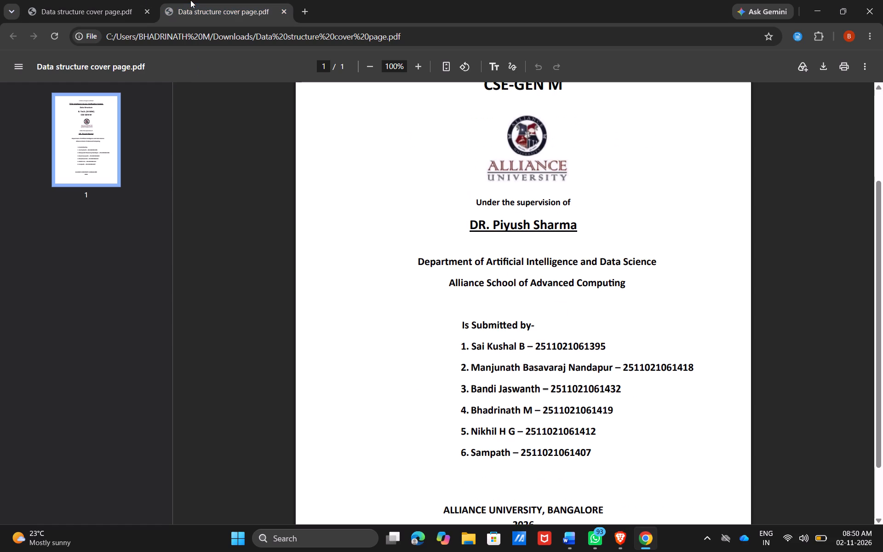
{"action": "scroll", "coordinate": [423, 248], "scroll_direction": "down", "scroll_amount": 2}
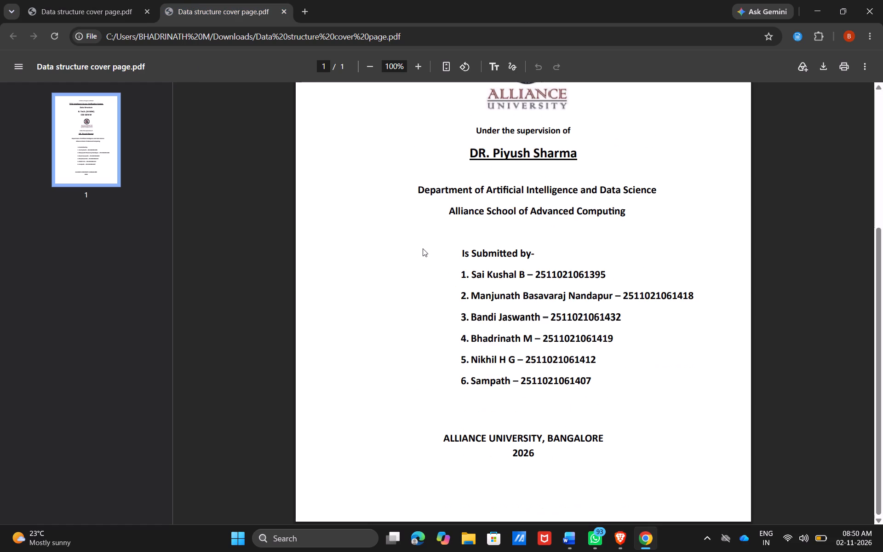
{"action": "scroll", "coordinate": [423, 248], "scroll_direction": "up", "scroll_amount": 3}
{"action": "scroll", "coordinate": [423, 248], "scroll_direction": "down", "scroll_amount": 3}
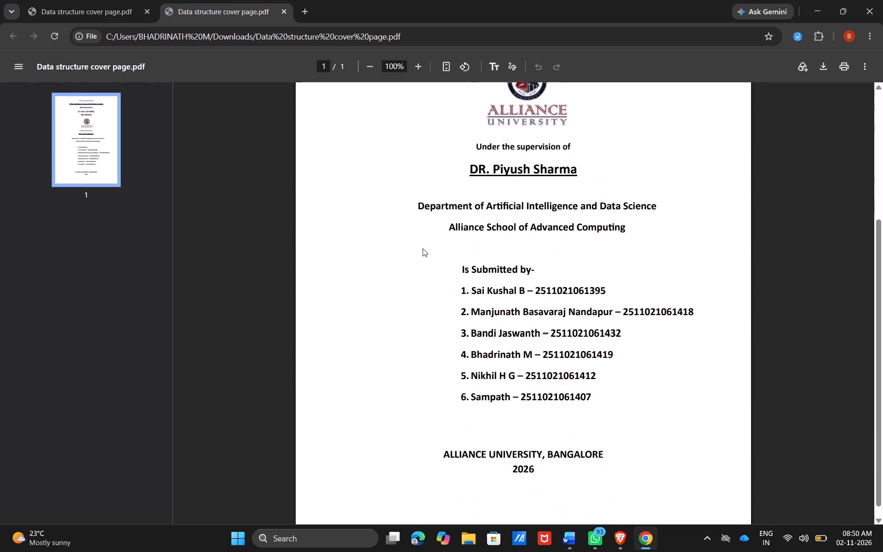
{"action": "scroll", "coordinate": [423, 248], "scroll_direction": "down", "scroll_amount": 1}
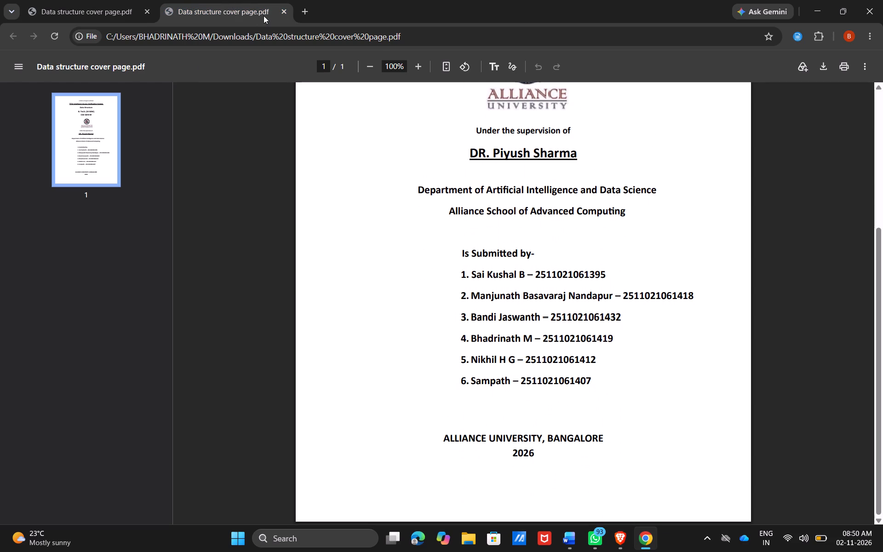
Close both the new and the earlier cover page PDFs in Chrome.
{"action": "left_click", "coordinate": [283, 11]}
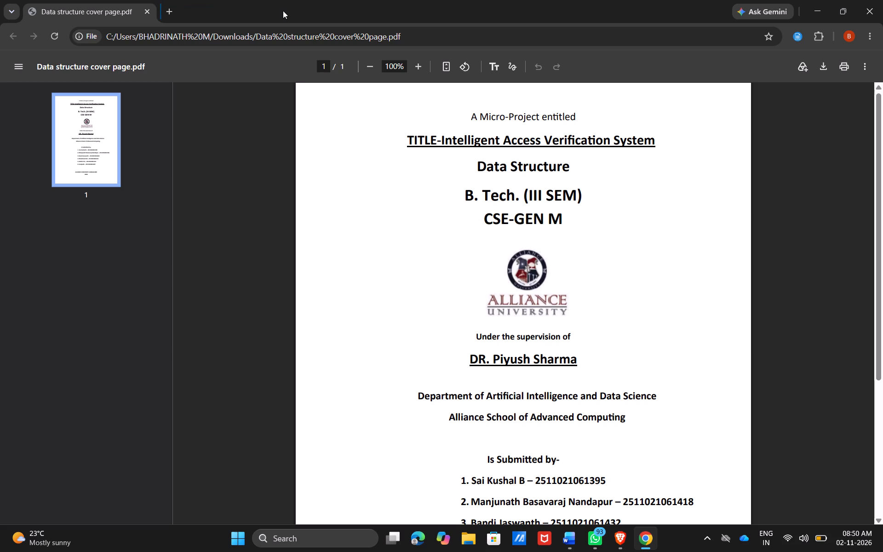
{"action": "left_click", "coordinate": [144, 9]}
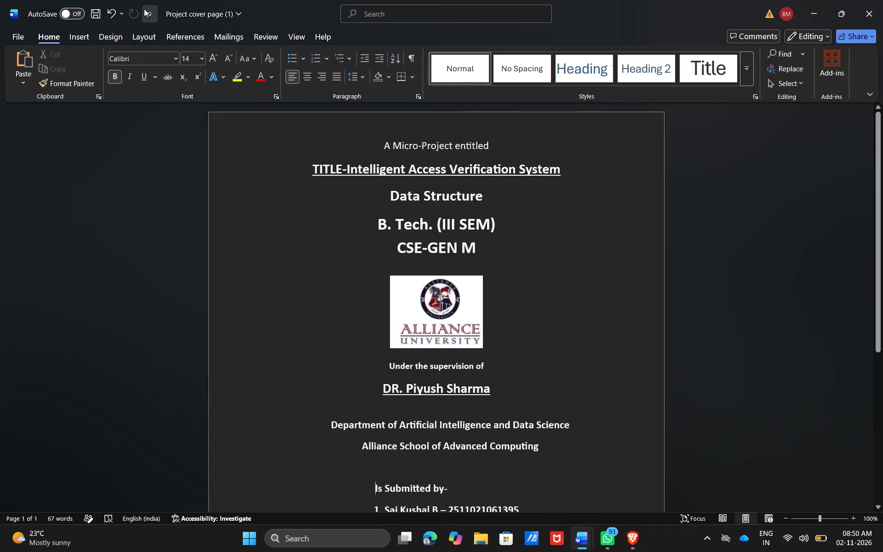
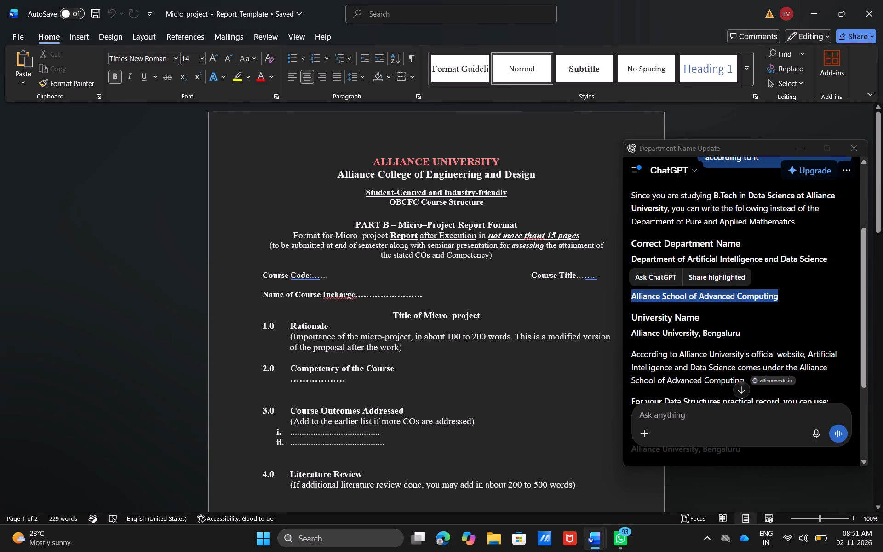
{"action": "left_click_drag", "start_coordinate": [538, 177], "coordinate": [345, 169]}
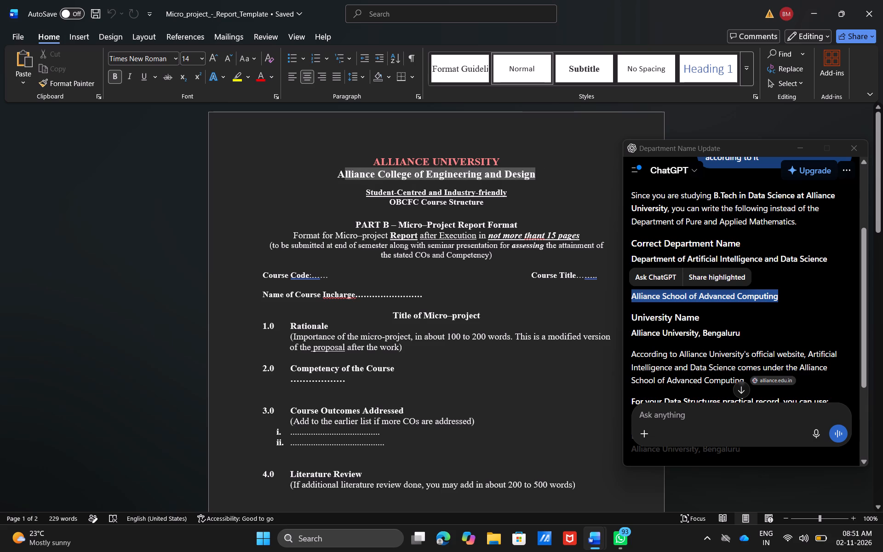
{"action": "left_click_drag", "start_coordinate": [345, 169], "coordinate": [336, 171]}
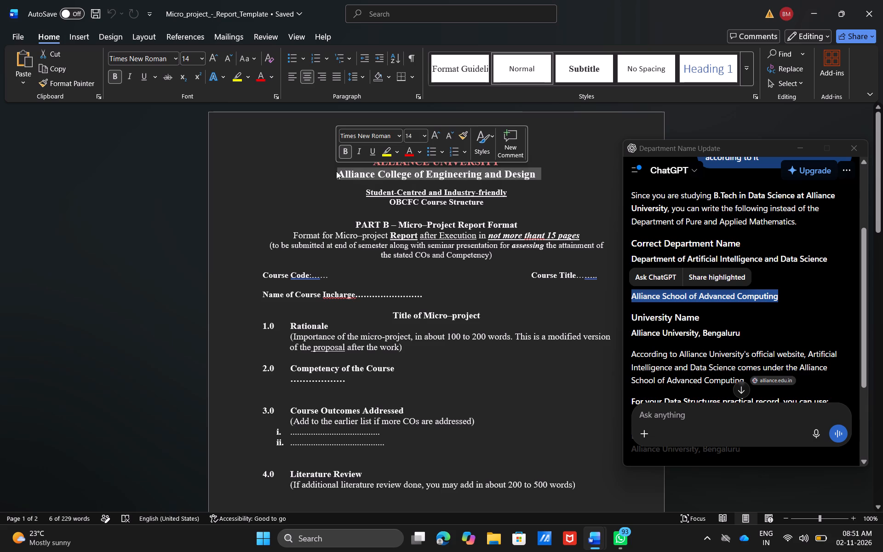
{"action": "key", "text": "ctrl+v"}
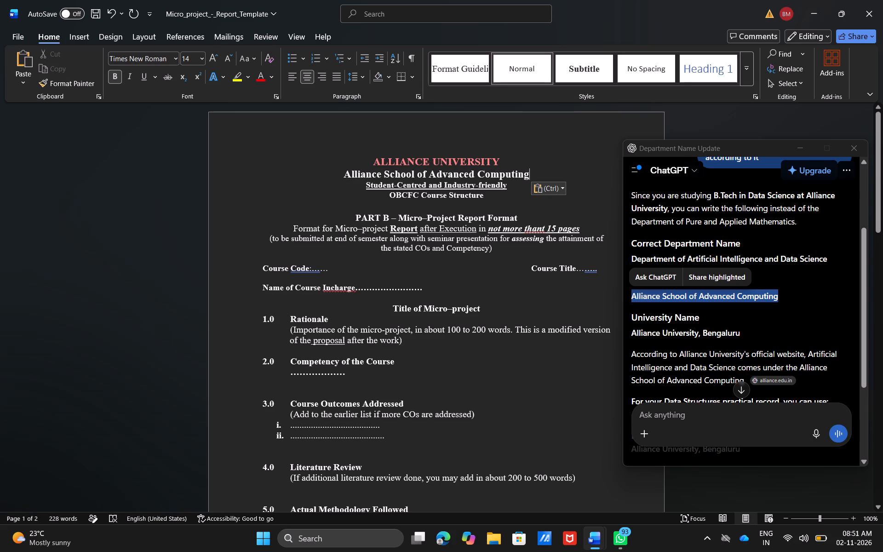
Set the font size of the "Alliance School of Advanced Computing" line to 16.
{"action": "left_click_drag", "start_coordinate": [531, 176], "coordinate": [345, 173]}
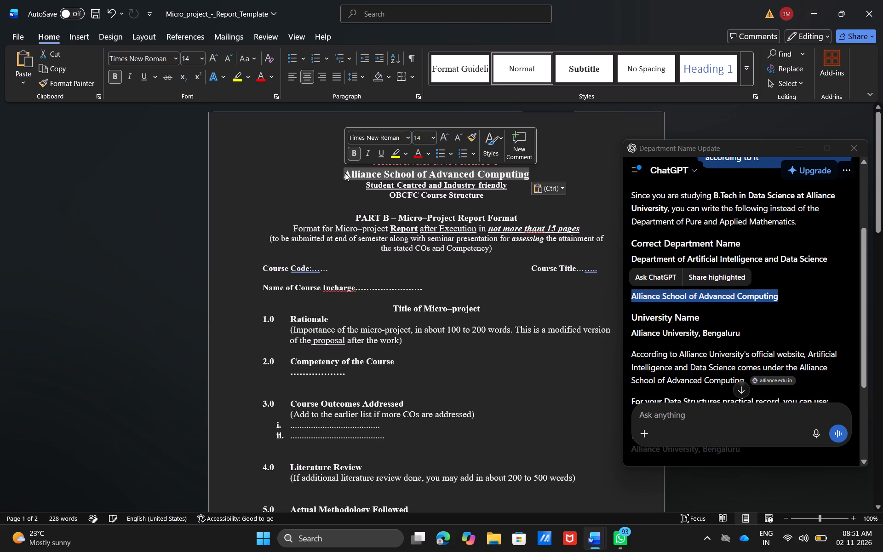
{"action": "left_click", "coordinate": [436, 135]}
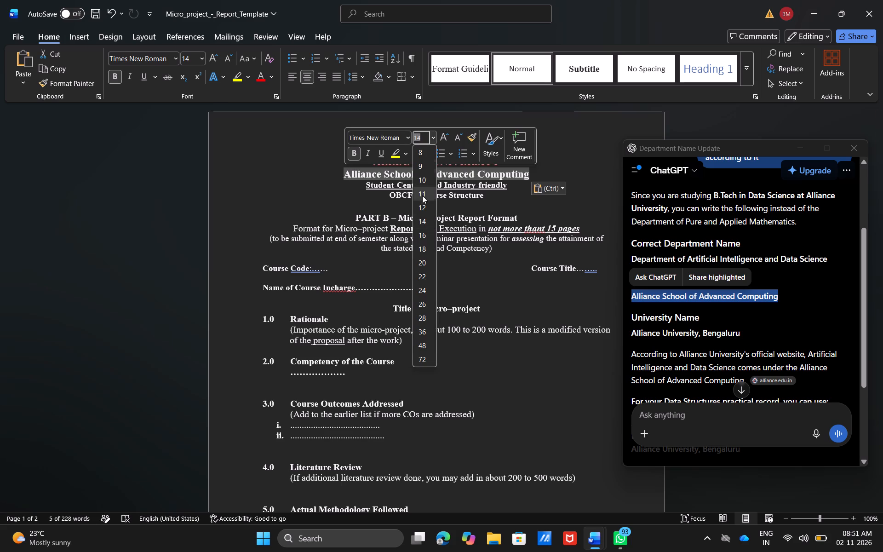
{"action": "left_click", "coordinate": [423, 230]}
{"action": "left_click", "coordinate": [569, 176]}
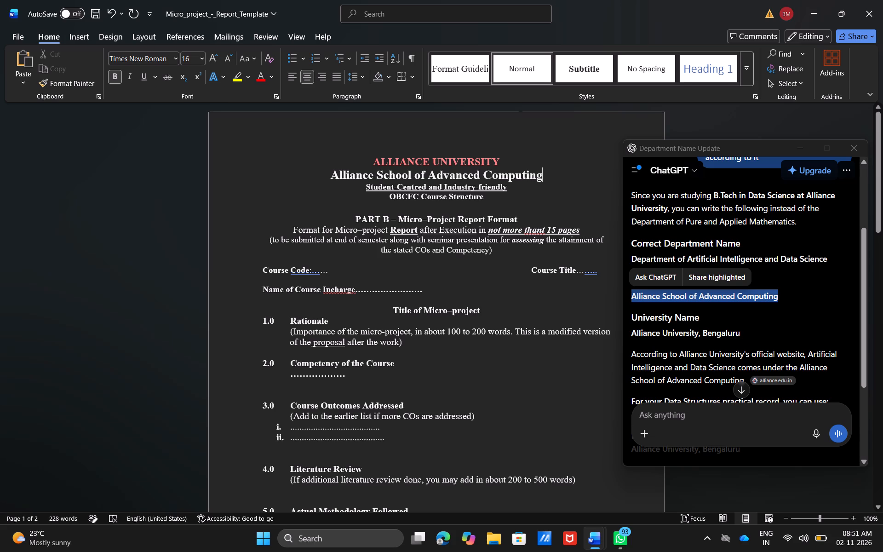
Delete the "Student-Centred and Industry-friendly" and "OBCFC Course Structure" lines beneath the school name.
{"action": "left_click_drag", "start_coordinate": [365, 187], "coordinate": [483, 195]}
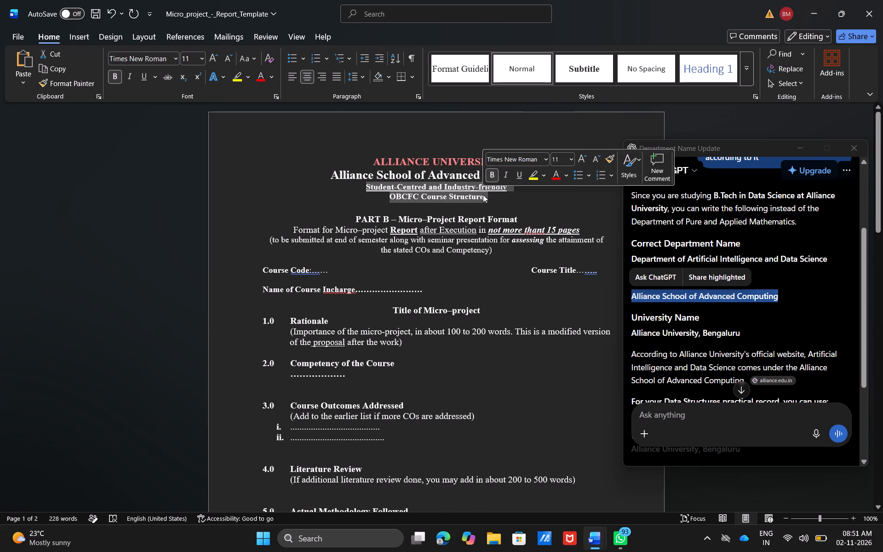
{"action": "key", "text": "BackSpace"}
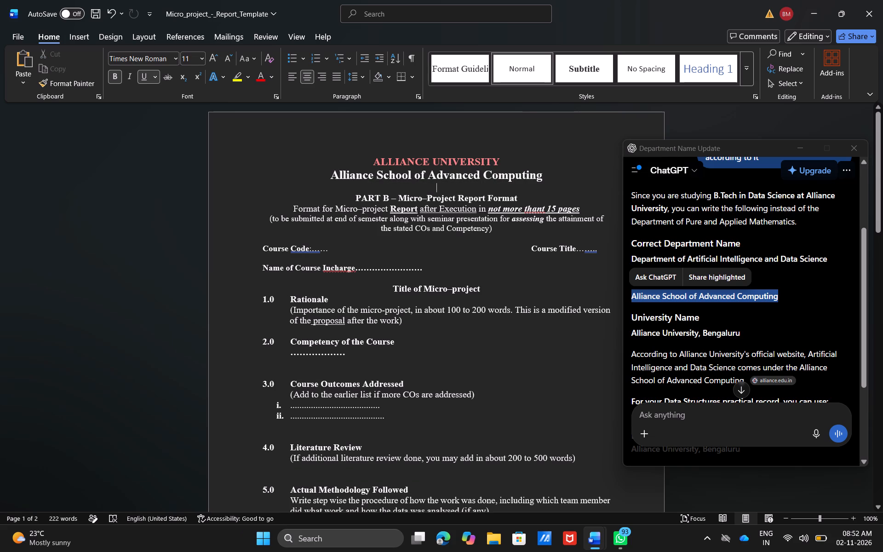
Insert a blank line between the "ALLIANCE UNIVERSITY" heading and the school name.
{"action": "left_click", "coordinate": [502, 158]}
{"action": "key", "text": "Return"}
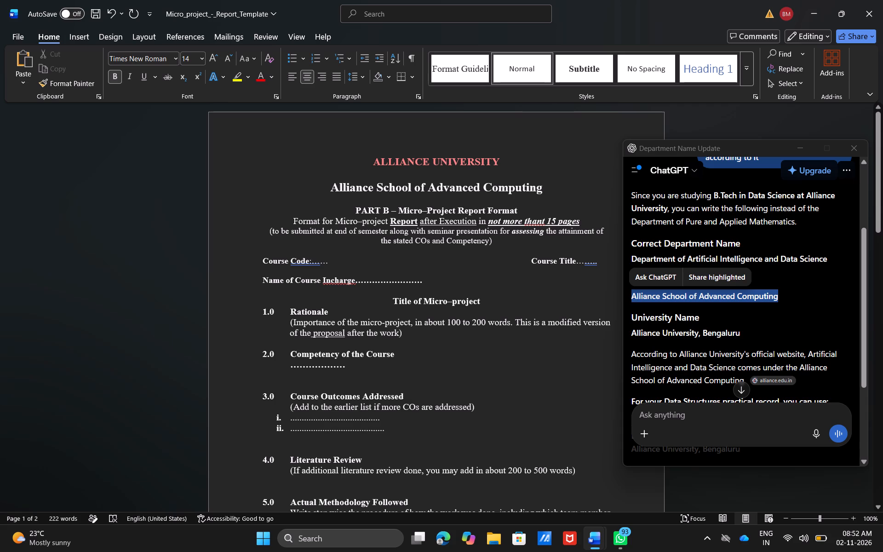
Delete the "PART B – Micro–Project Report Format" heading with its format and submission instructions above the course details.
{"action": "scroll", "coordinate": [459, 235], "scroll_direction": "down", "scroll_amount": 1}
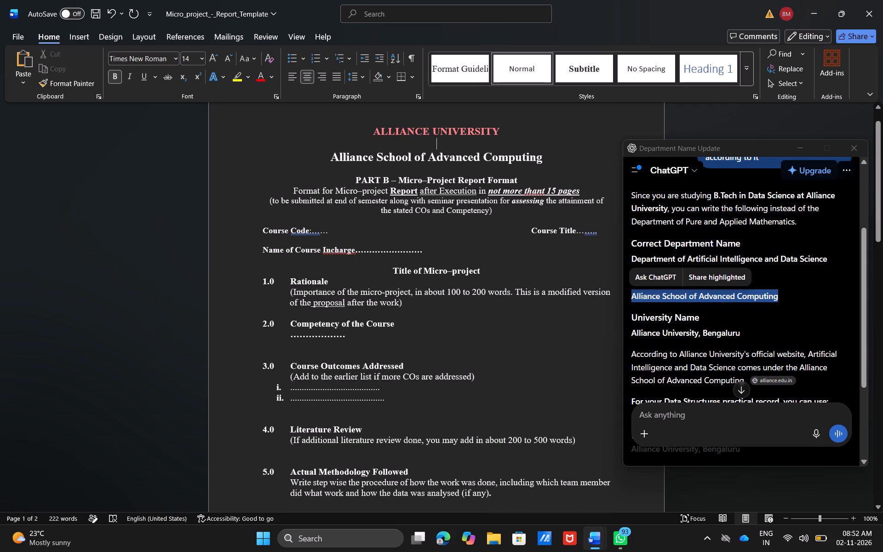
{"action": "left_click_drag", "start_coordinate": [355, 176], "coordinate": [488, 216]}
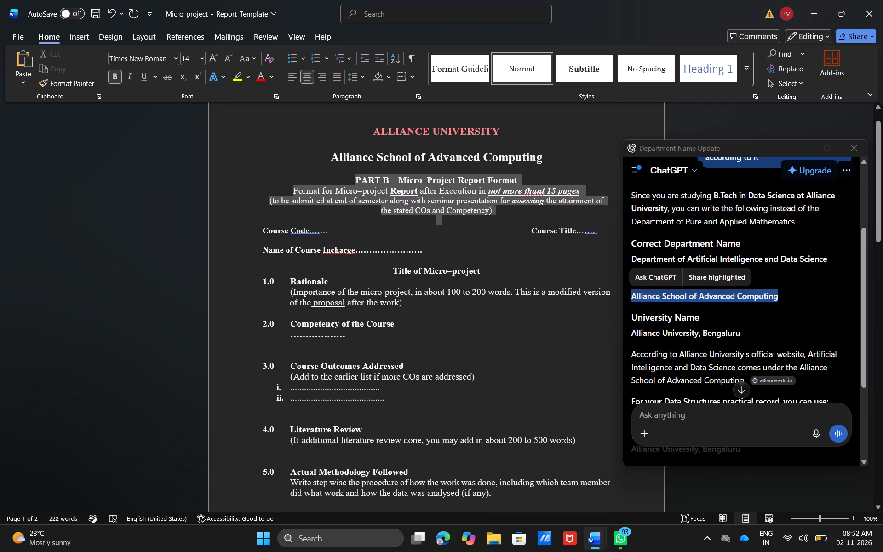
{"action": "left_click_drag", "start_coordinate": [488, 216], "coordinate": [502, 212]}
{"action": "key", "text": "BackSpace"}
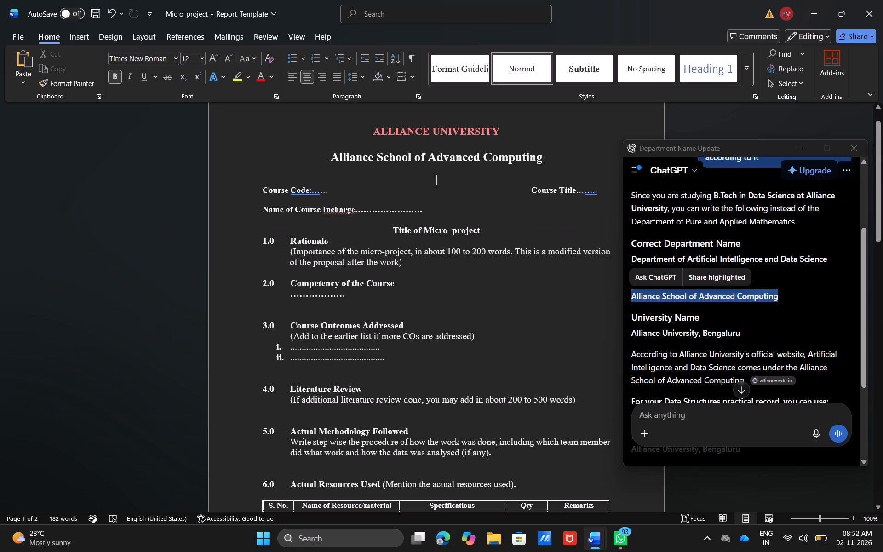
Set the font size of the "Course Code" label to 12.
{"action": "left_click_drag", "start_coordinate": [309, 190], "coordinate": [274, 189]}
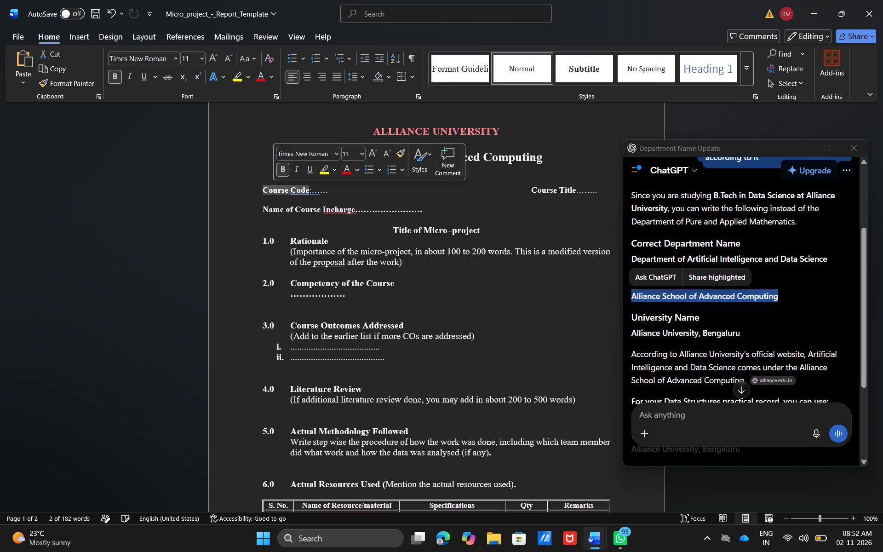
{"action": "left_click", "coordinate": [362, 155]}
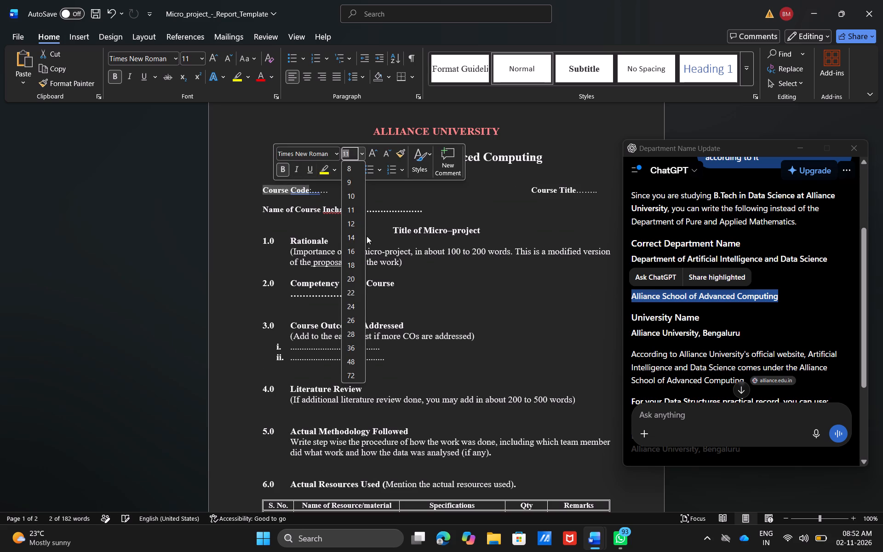
{"action": "left_click", "coordinate": [344, 224]}
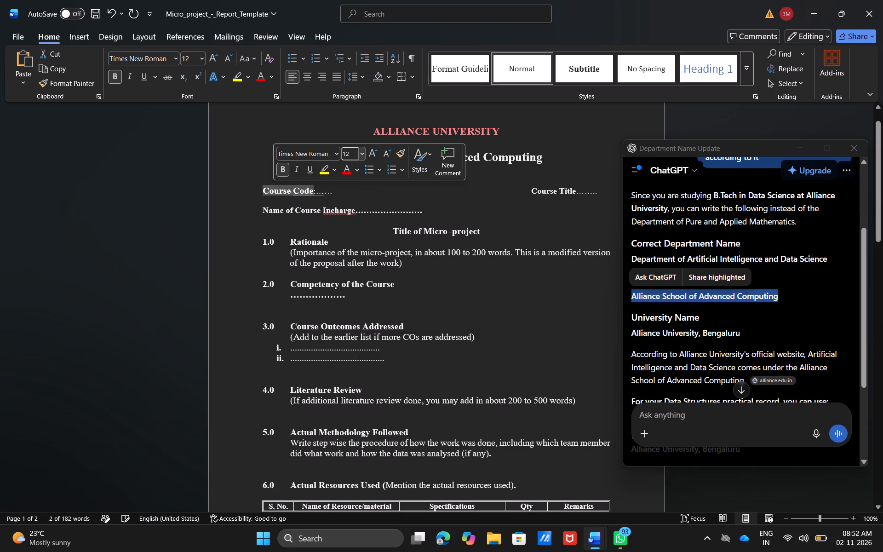
{"action": "left_click", "coordinate": [339, 197]}
Replace the dots after the "Course Code" label with a colon and the code E1CSA25479.
{"action": "left_click", "coordinate": [331, 189]}
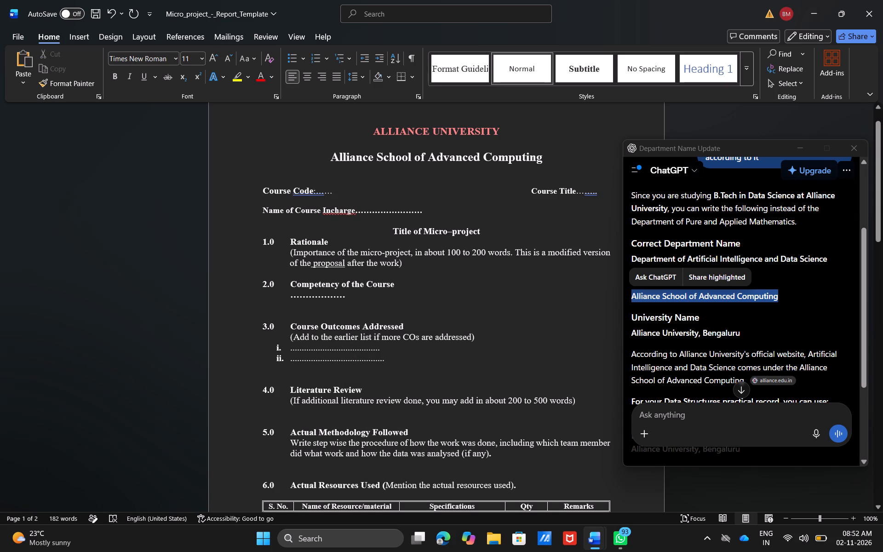
{"action": "key", "text": "BackSpace"}
{"action": "key", "text": "BackSpace"}
{"action": "key", "text": "BackSpace"}
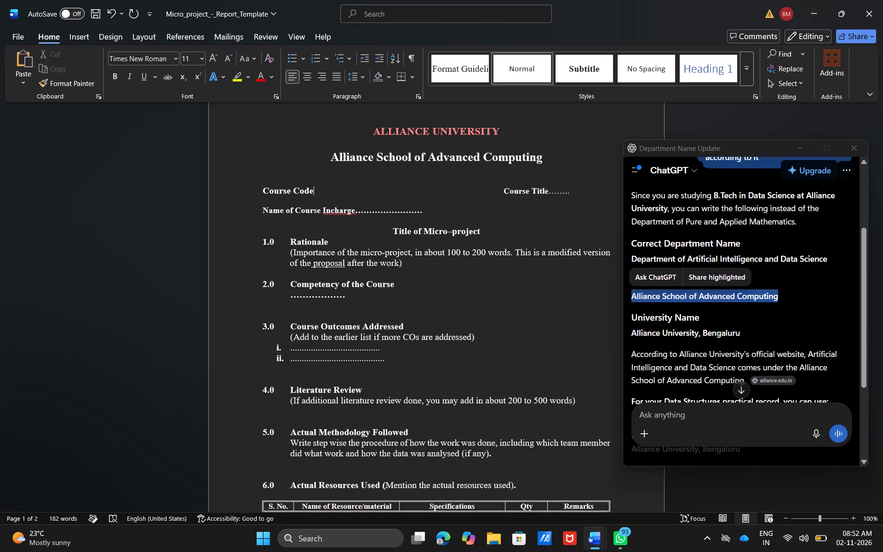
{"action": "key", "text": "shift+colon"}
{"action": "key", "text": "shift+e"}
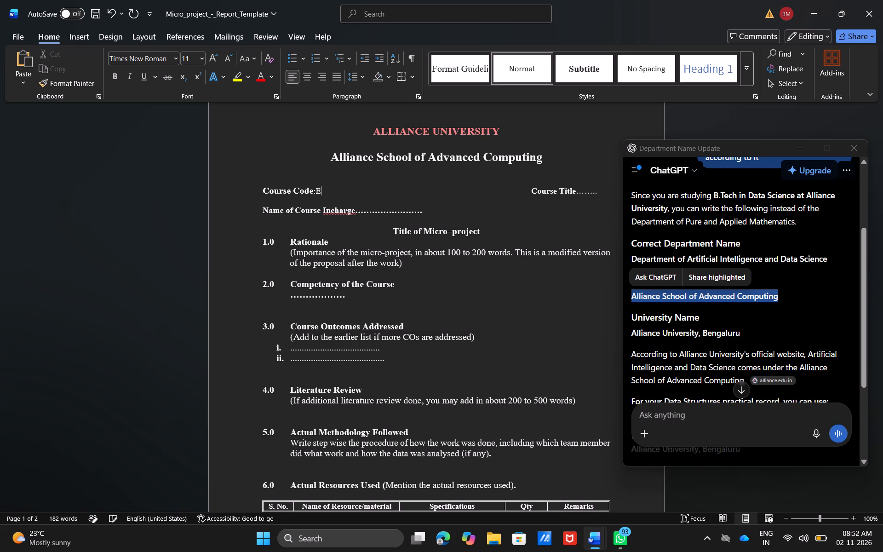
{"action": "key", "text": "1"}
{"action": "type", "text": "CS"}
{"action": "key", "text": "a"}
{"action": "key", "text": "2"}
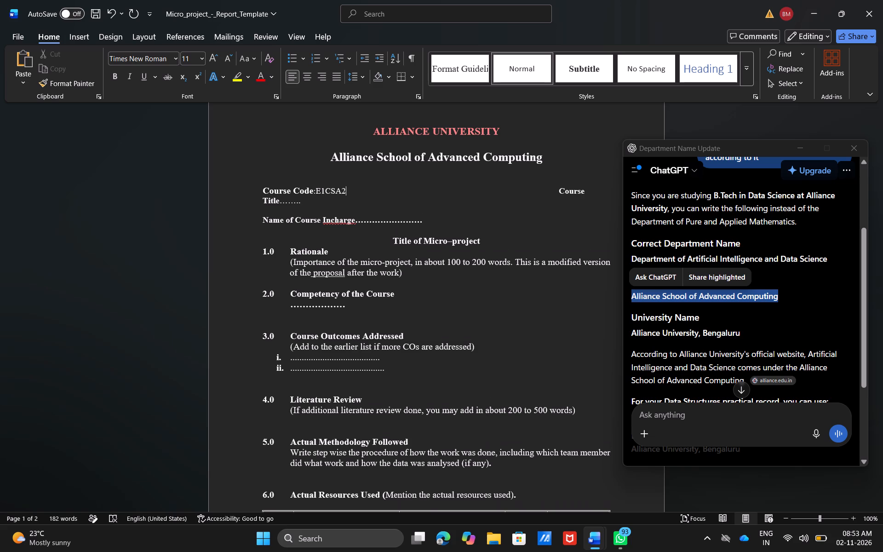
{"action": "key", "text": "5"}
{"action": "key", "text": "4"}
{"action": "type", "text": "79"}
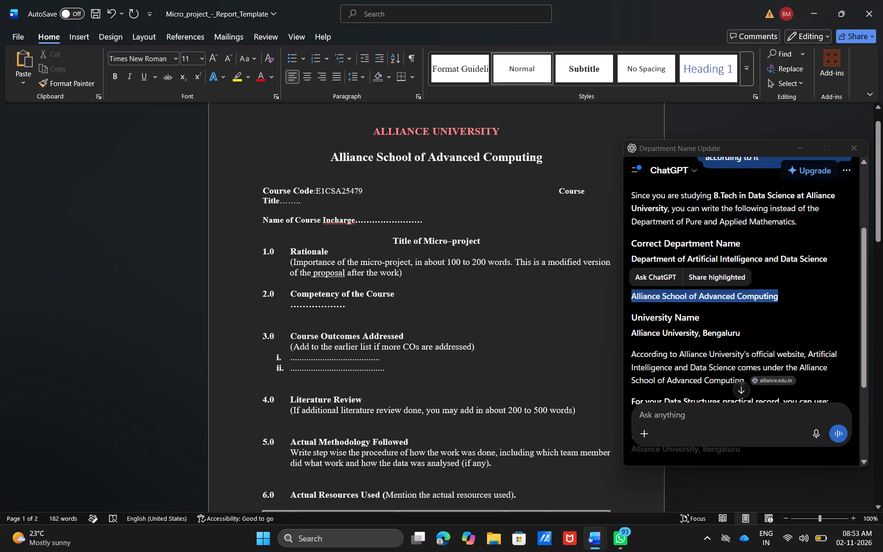
Make the course code value E1CSA25479 bold.
{"action": "left_click_drag", "start_coordinate": [372, 195], "coordinate": [319, 190]}
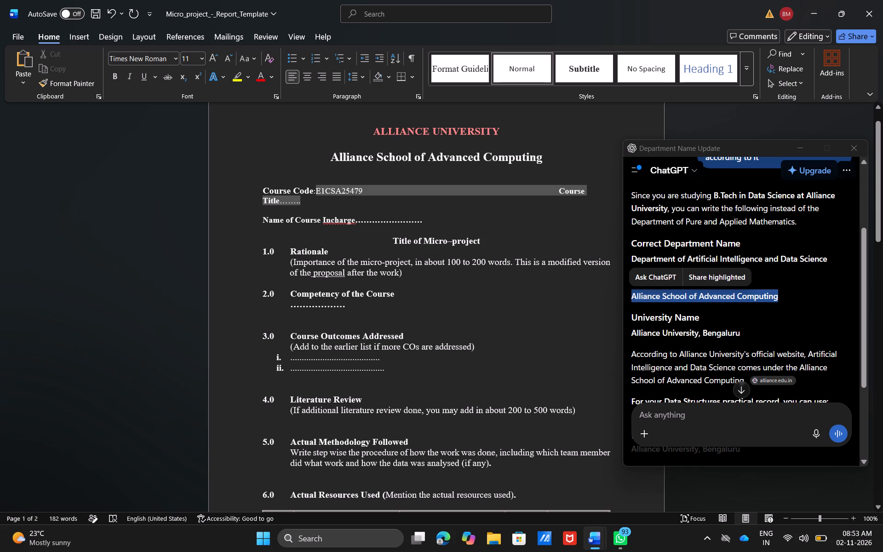
{"action": "left_click_drag", "start_coordinate": [319, 190], "coordinate": [368, 184]}
{"action": "left_click", "coordinate": [368, 184]}
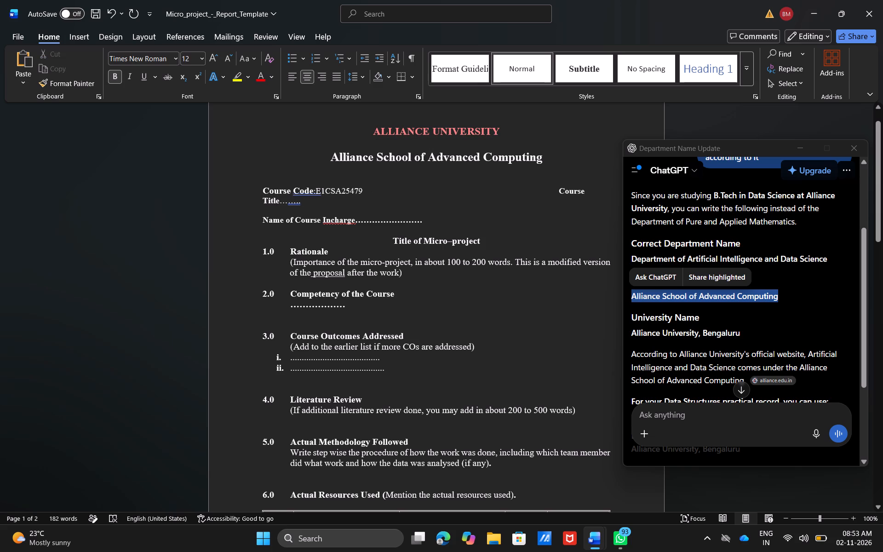
{"action": "left_click_drag", "start_coordinate": [363, 192], "coordinate": [317, 189]}
{"action": "left_click", "coordinate": [323, 163]}
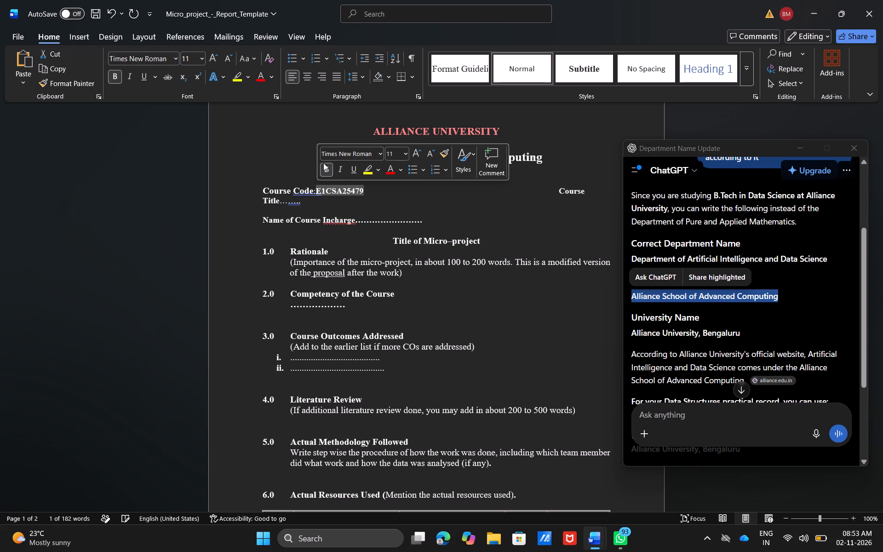
{"action": "left_click", "coordinate": [394, 201]}
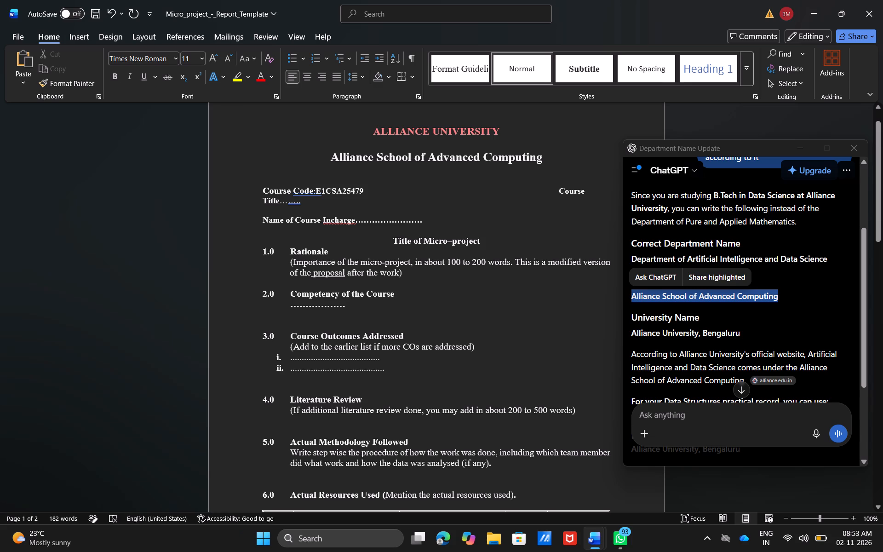
Set the font size of the whole "Course Code:E1CSA25479" text to 14.
{"action": "right_click_drag", "start_coordinate": [366, 190], "coordinate": [272, 191]}
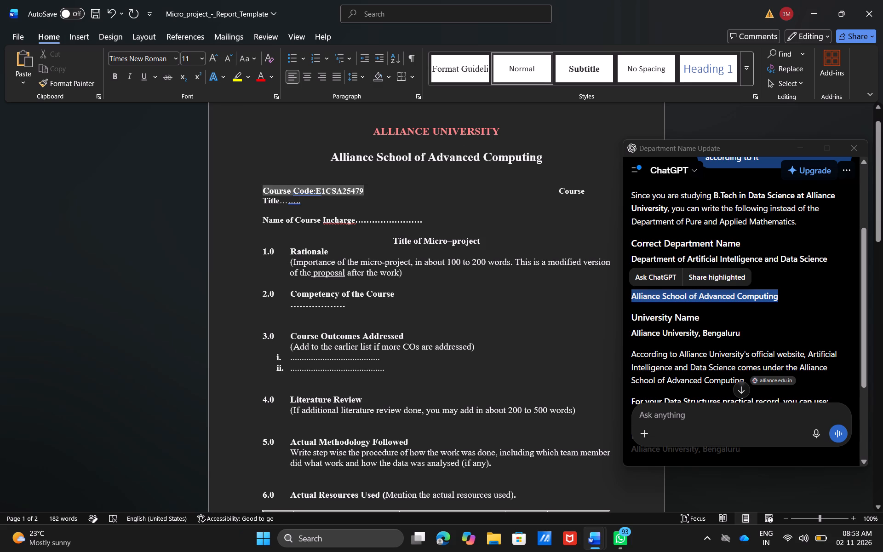
{"action": "left_click", "coordinate": [279, 171]}
{"action": "left_click", "coordinate": [279, 171]}
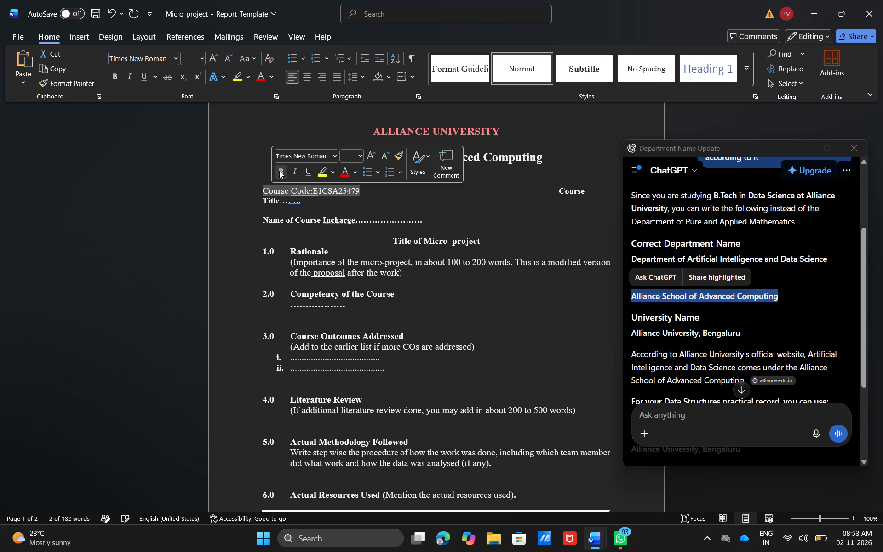
{"action": "left_click", "coordinate": [359, 156]}
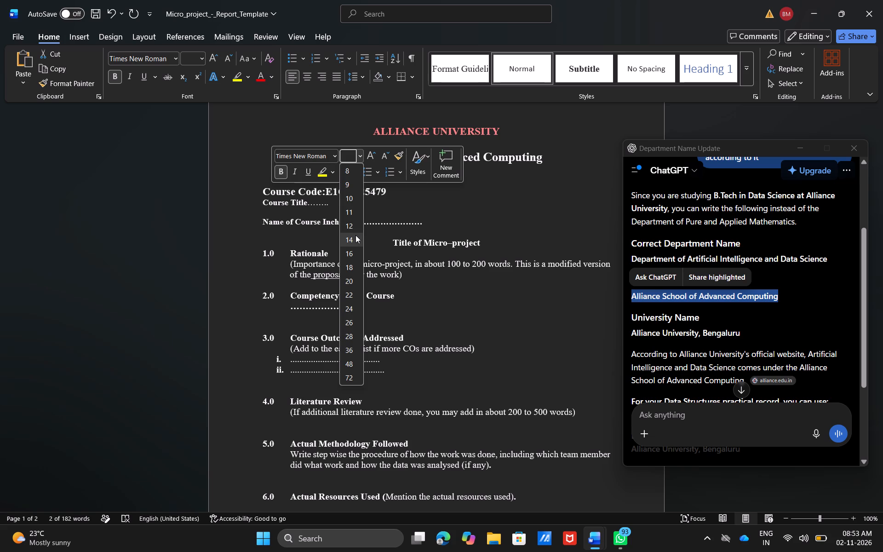
{"action": "left_click", "coordinate": [355, 235]}
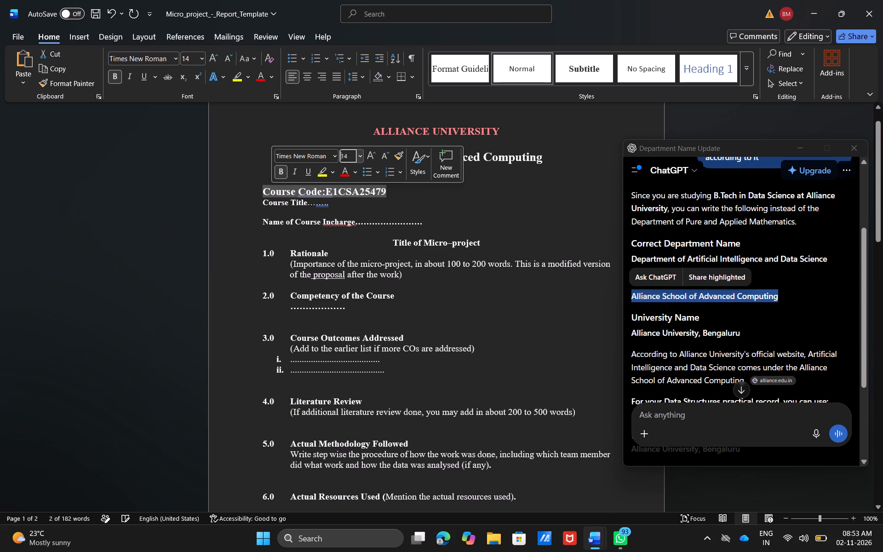
{"action": "left_click", "coordinate": [506, 201]}
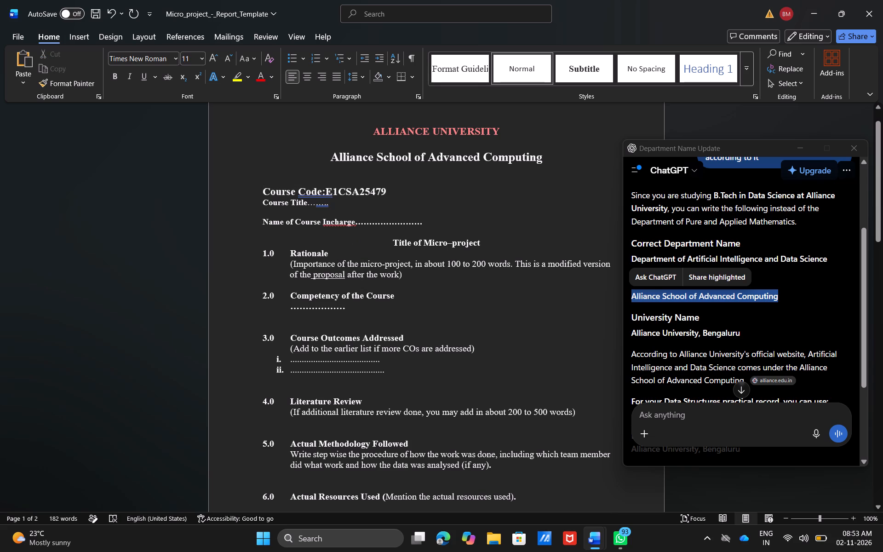
{"action": "left_click_drag", "start_coordinate": [328, 204], "coordinate": [252, 202]}
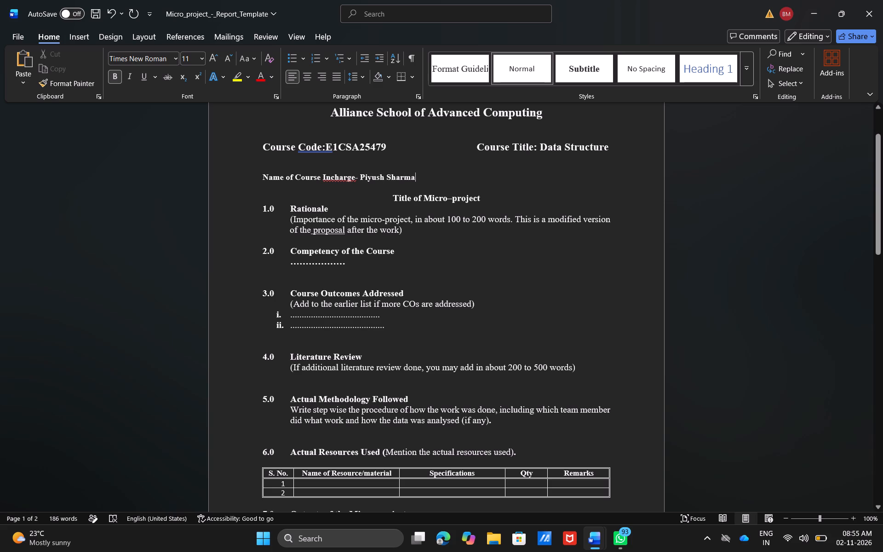
Set the font size of the whole "Name of Course Incharge" line, including the name, to 14.
{"action": "left_click_drag", "start_coordinate": [416, 177], "coordinate": [259, 171]}
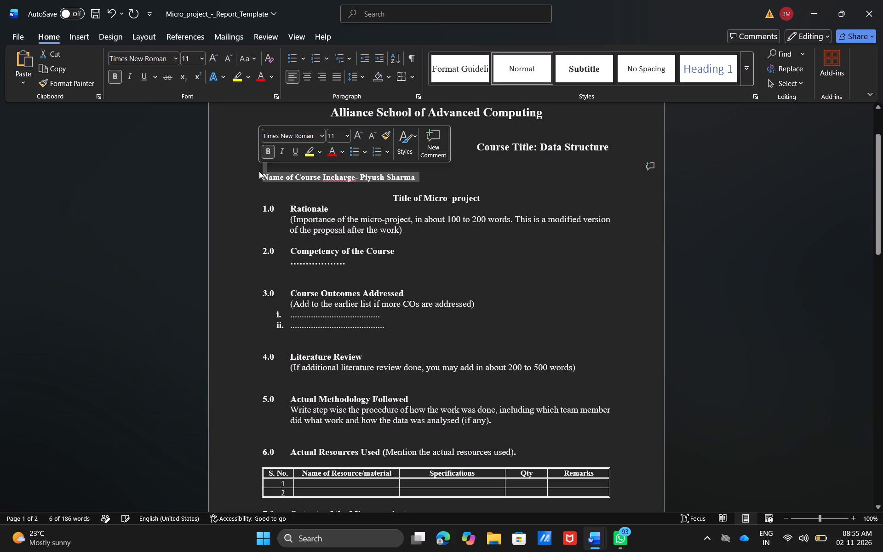
{"action": "left_click", "coordinate": [268, 153]}
{"action": "left_click", "coordinate": [268, 153]}
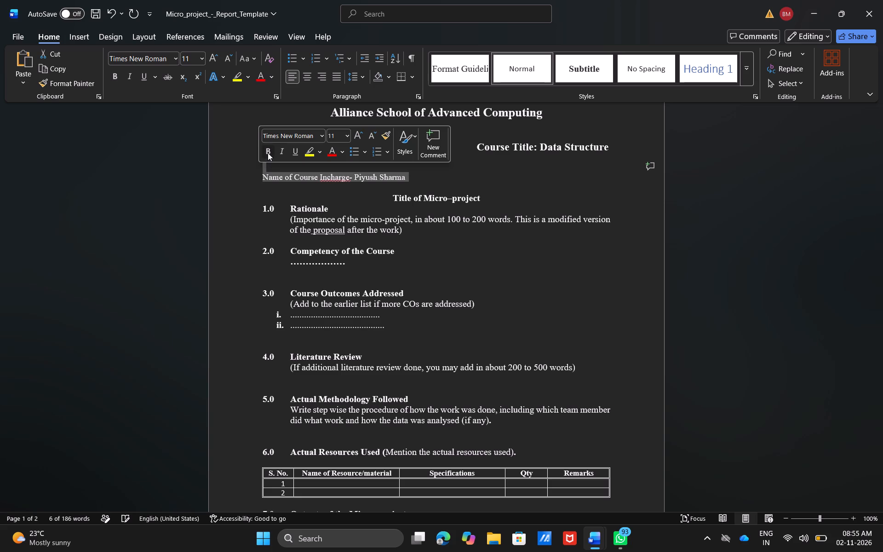
{"action": "left_click", "coordinate": [344, 138]}
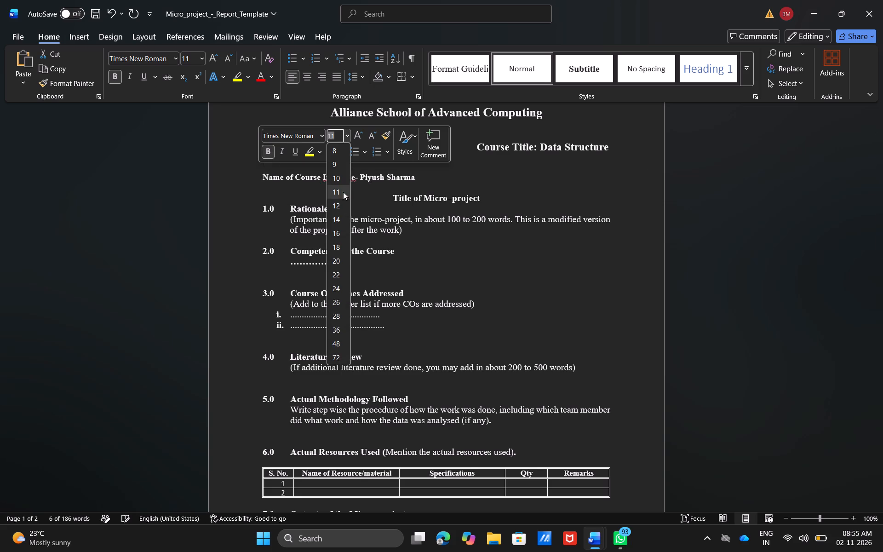
{"action": "left_click", "coordinate": [337, 217]}
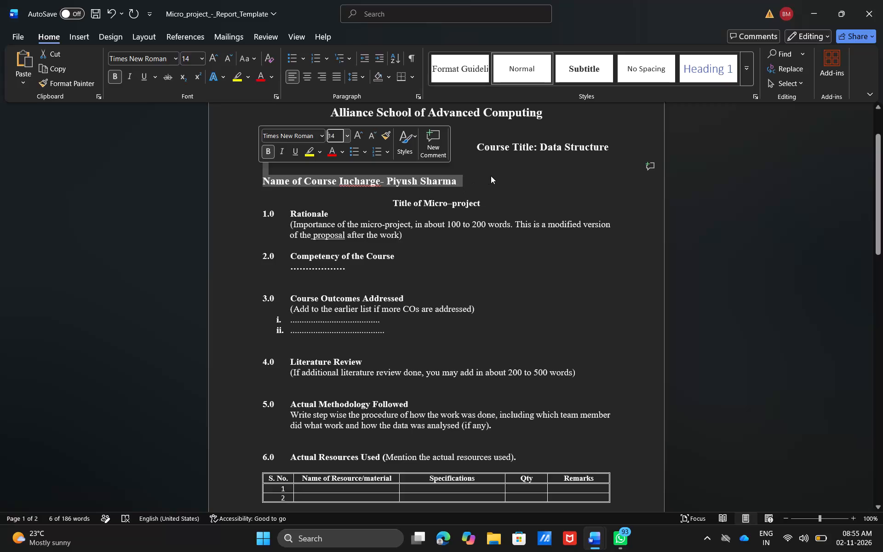
{"action": "left_click", "coordinate": [491, 176]}
Delete the empty line between the course code line and the "Name of Course Incharge" line.
{"action": "left_click", "coordinate": [265, 161]}
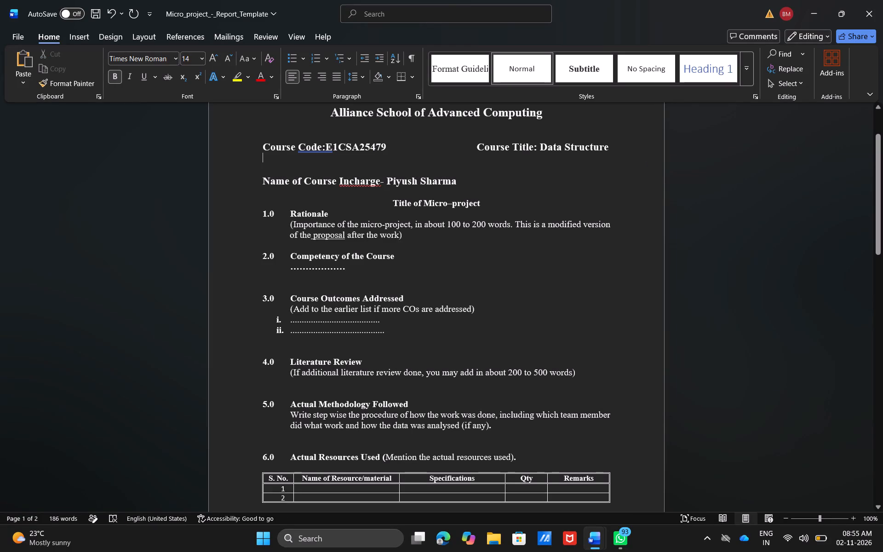
{"action": "left_click", "coordinate": [265, 162]}
{"action": "key", "text": "BackSpace"}
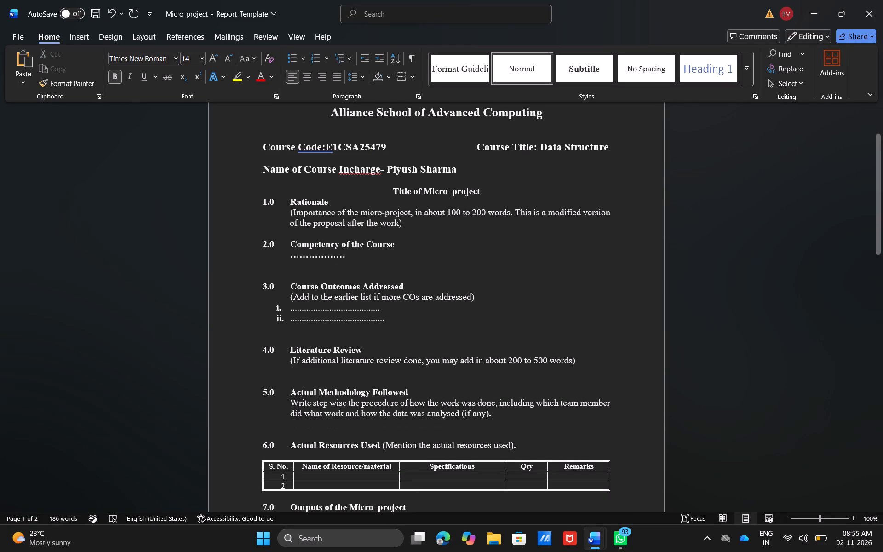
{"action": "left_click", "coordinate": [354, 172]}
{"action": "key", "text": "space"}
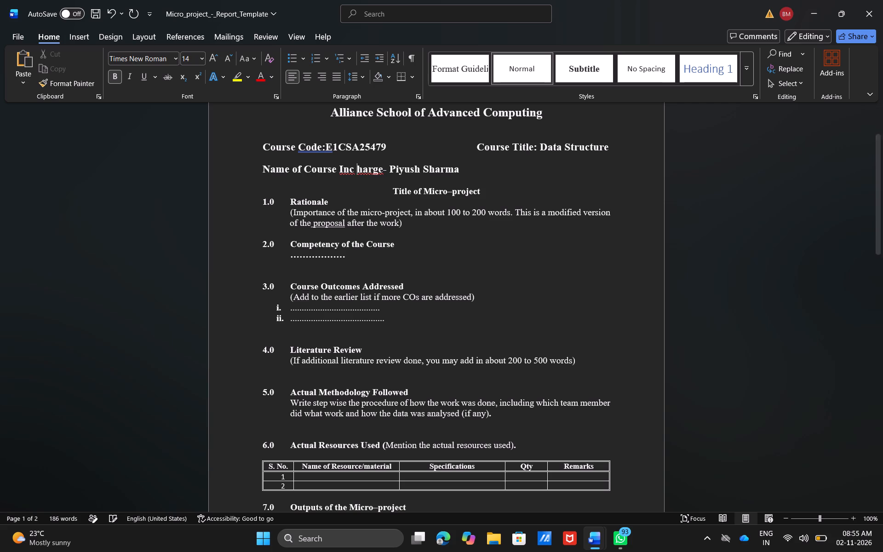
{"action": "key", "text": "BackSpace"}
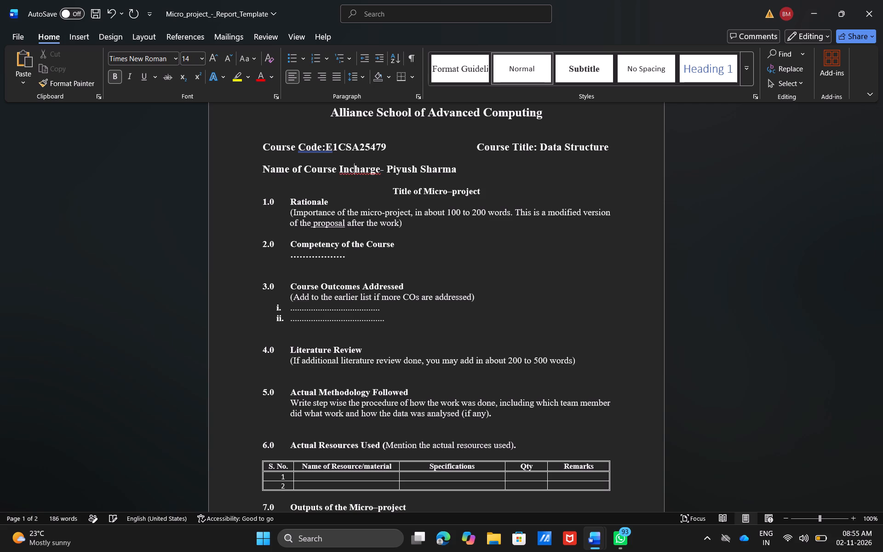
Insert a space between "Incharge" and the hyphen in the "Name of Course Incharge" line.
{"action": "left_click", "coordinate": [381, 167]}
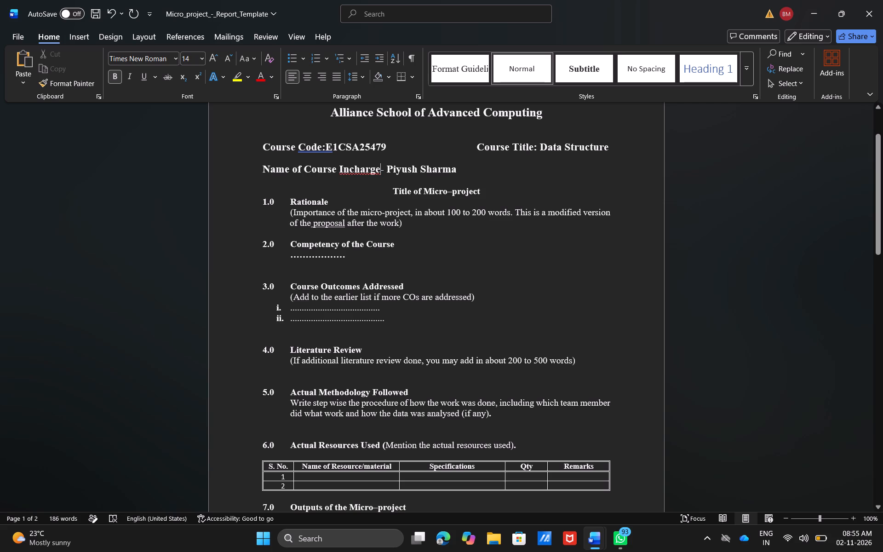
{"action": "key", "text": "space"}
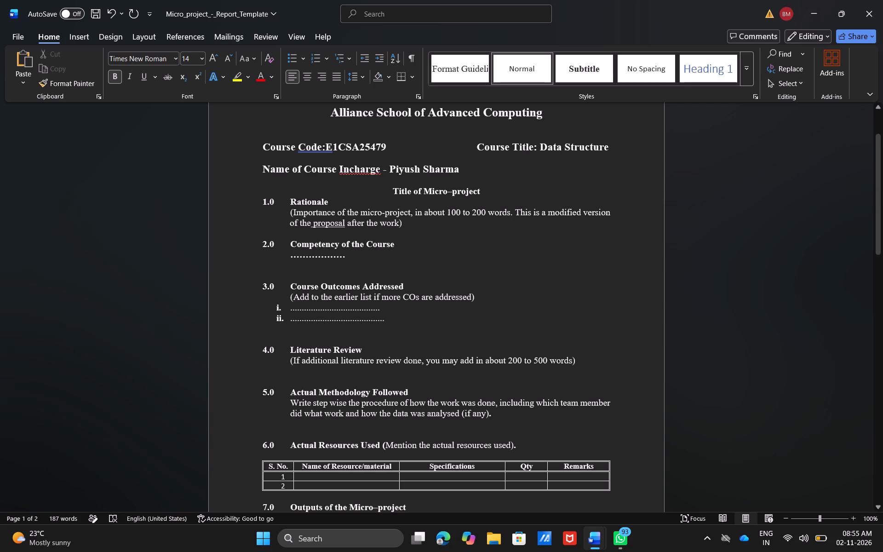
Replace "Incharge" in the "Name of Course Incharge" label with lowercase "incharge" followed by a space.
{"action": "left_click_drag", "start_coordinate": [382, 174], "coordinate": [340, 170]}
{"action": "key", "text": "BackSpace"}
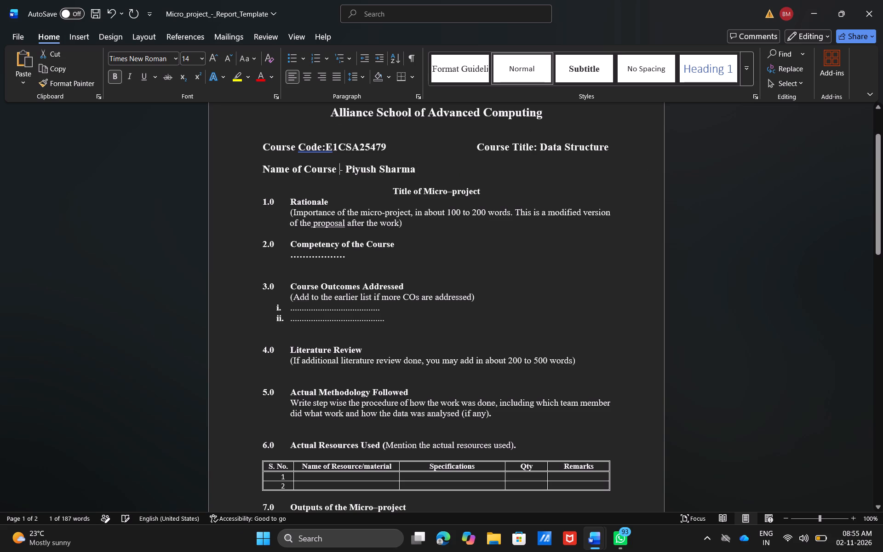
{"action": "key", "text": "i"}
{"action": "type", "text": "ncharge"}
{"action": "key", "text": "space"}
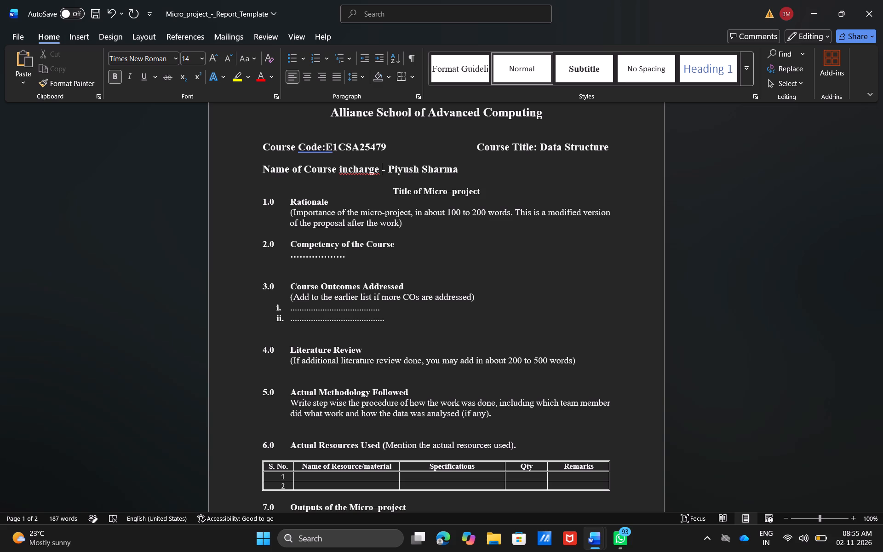
Replace "incharge" in the "Name of Course incharge" label with capitalised "Incharge" followed by a space.
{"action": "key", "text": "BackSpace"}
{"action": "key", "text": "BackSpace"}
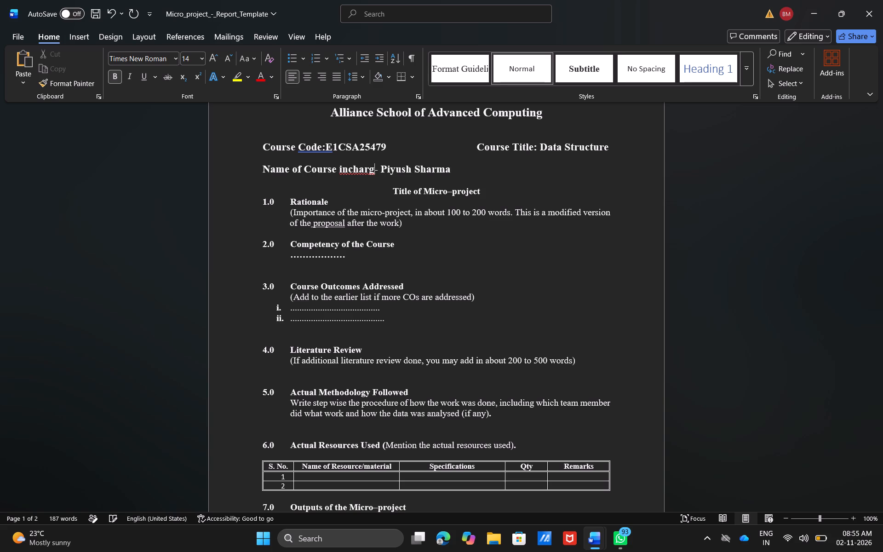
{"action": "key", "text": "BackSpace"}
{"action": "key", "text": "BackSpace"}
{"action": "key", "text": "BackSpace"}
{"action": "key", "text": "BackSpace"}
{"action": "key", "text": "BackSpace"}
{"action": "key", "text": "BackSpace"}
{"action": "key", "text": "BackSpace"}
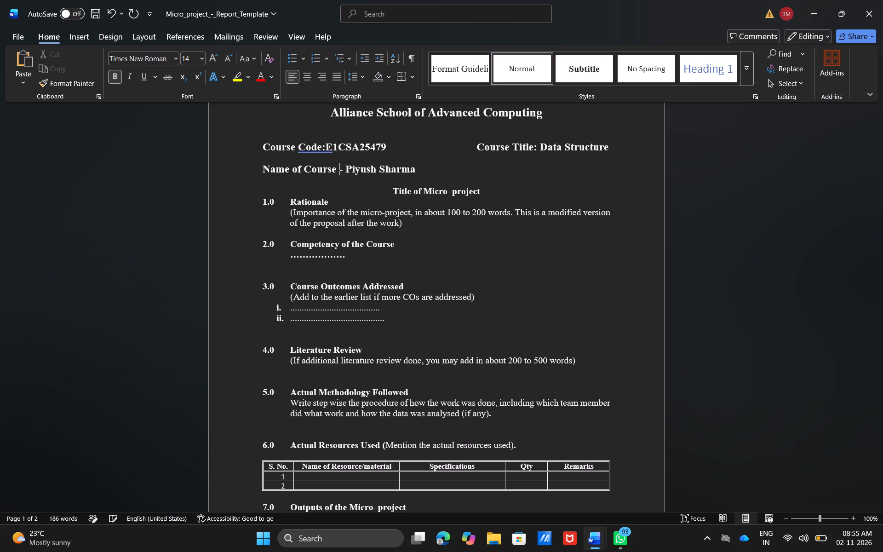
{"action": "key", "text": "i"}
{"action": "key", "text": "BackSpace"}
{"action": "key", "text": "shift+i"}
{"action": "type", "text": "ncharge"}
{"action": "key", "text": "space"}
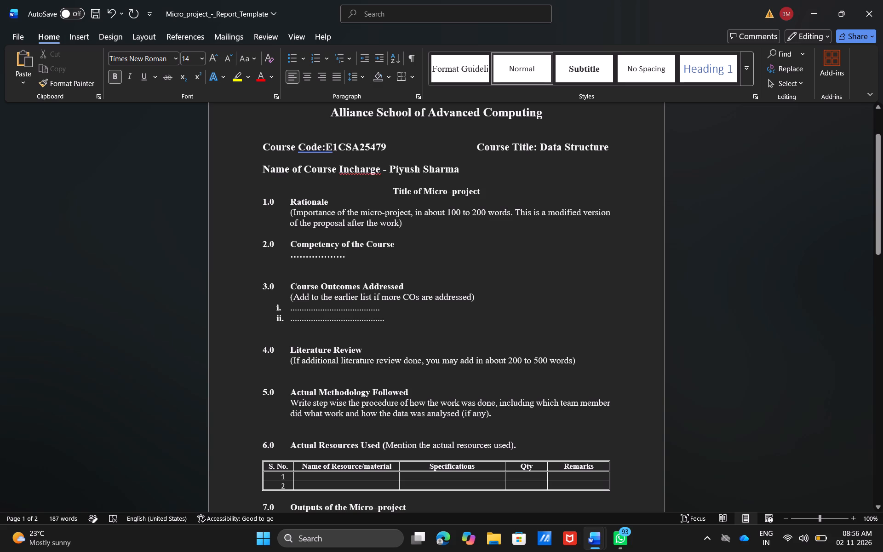
Set the font size of the "Title of Micro–project" heading to 14.
{"action": "left_click_drag", "start_coordinate": [487, 190], "coordinate": [403, 191]}
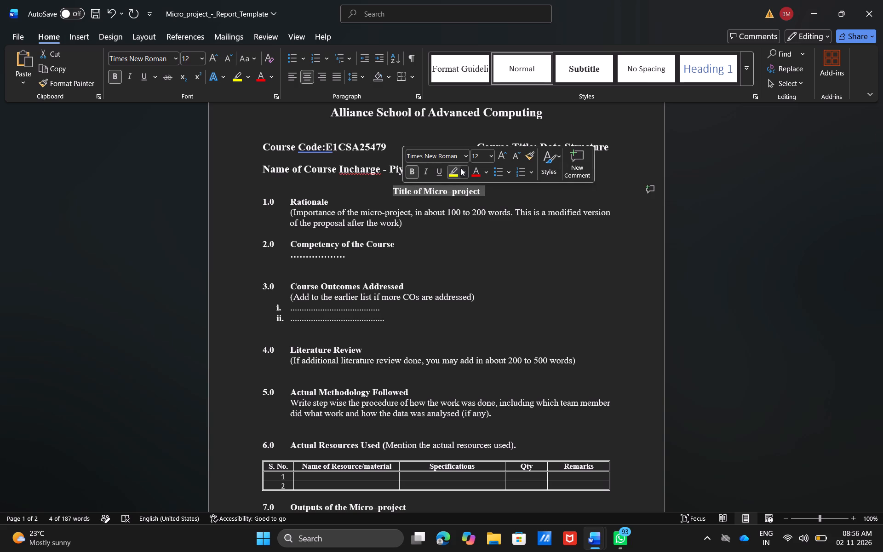
{"action": "left_click", "coordinate": [492, 156]}
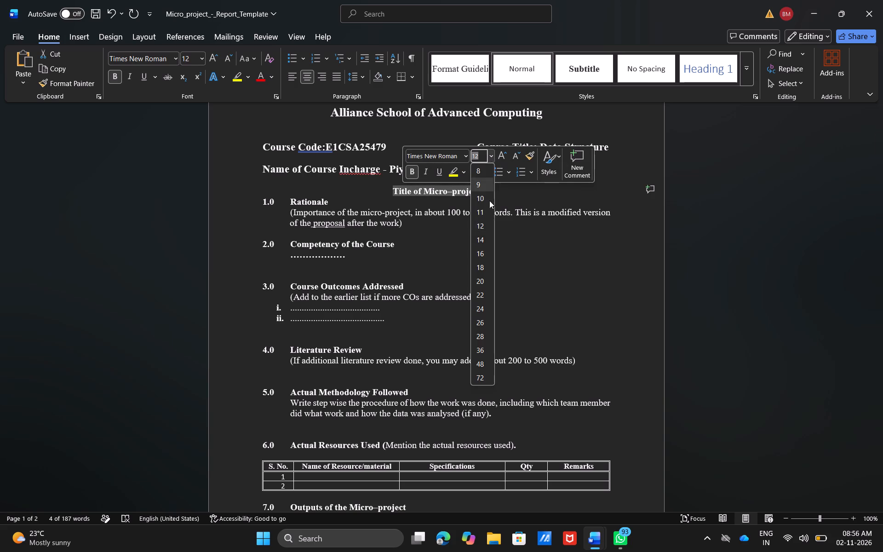
{"action": "left_click", "coordinate": [479, 238]}
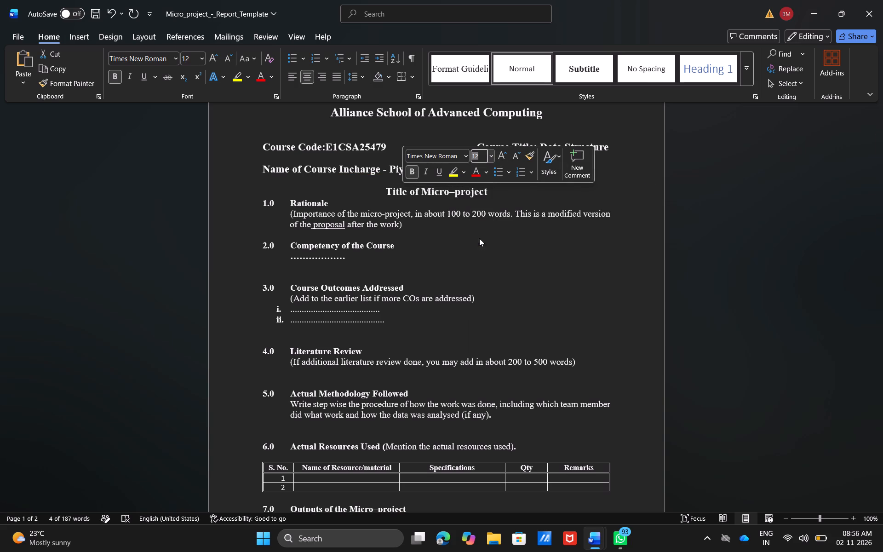
Insert one empty line above and one below the "Title of Micro–project" heading.
{"action": "left_click", "coordinate": [383, 180]}
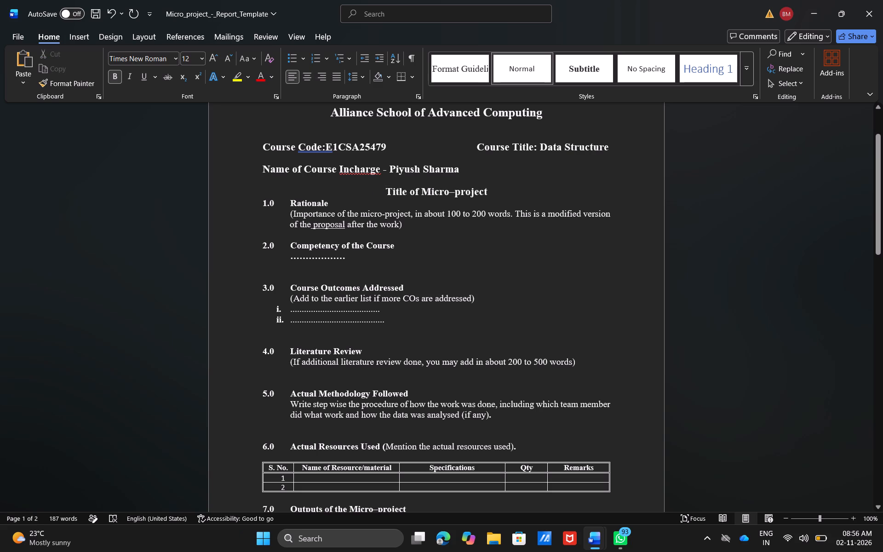
{"action": "key", "text": "Return"}
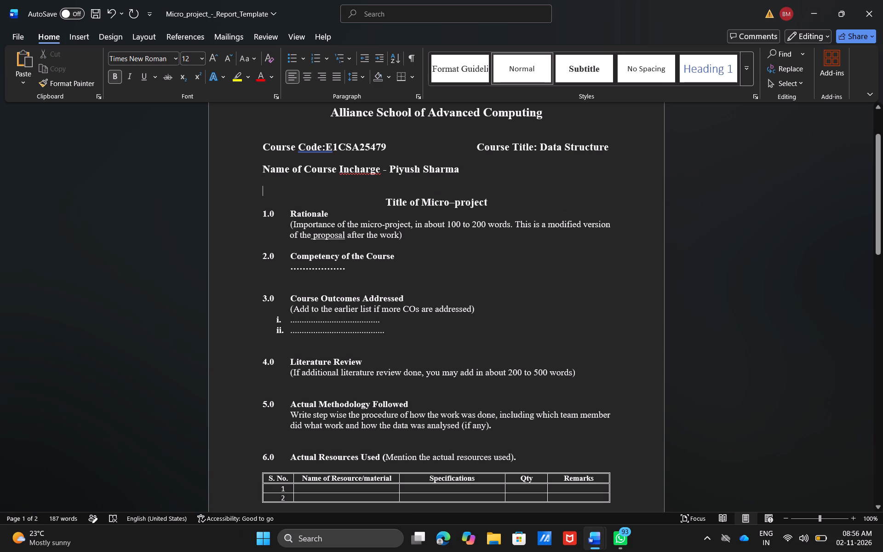
{"action": "left_click", "coordinate": [495, 204]}
{"action": "key", "text": "Return"}
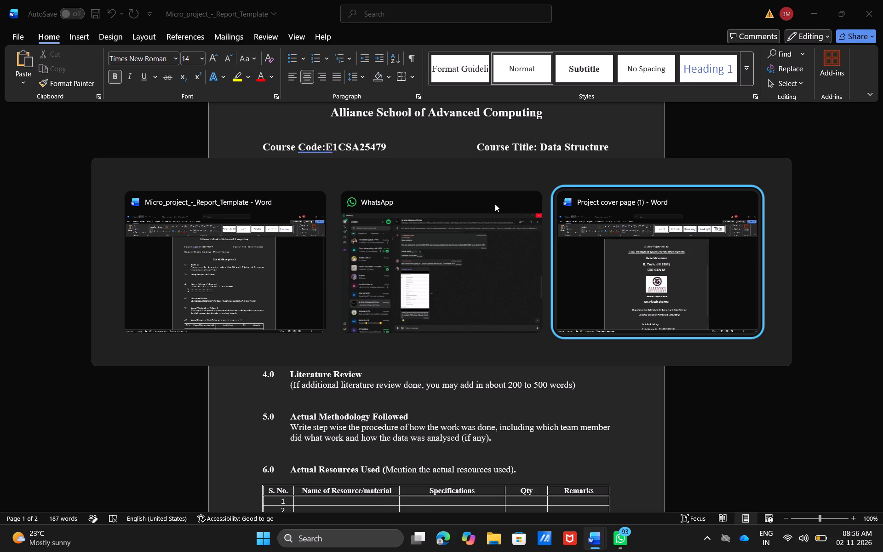
Copy "Intelligent Access Verification System" from the Project cover page document and paste it on a new line below the report's "Title of Micro–project" heading.
{"action": "scroll", "coordinate": [501, 279], "scroll_direction": "down", "scroll_amount": 3}
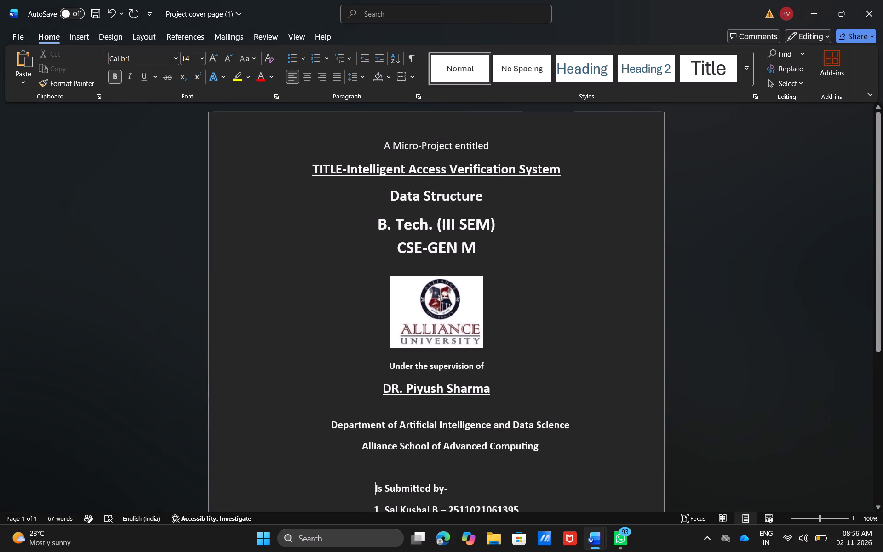
{"action": "left_click_drag", "start_coordinate": [347, 166], "coordinate": [570, 165]}
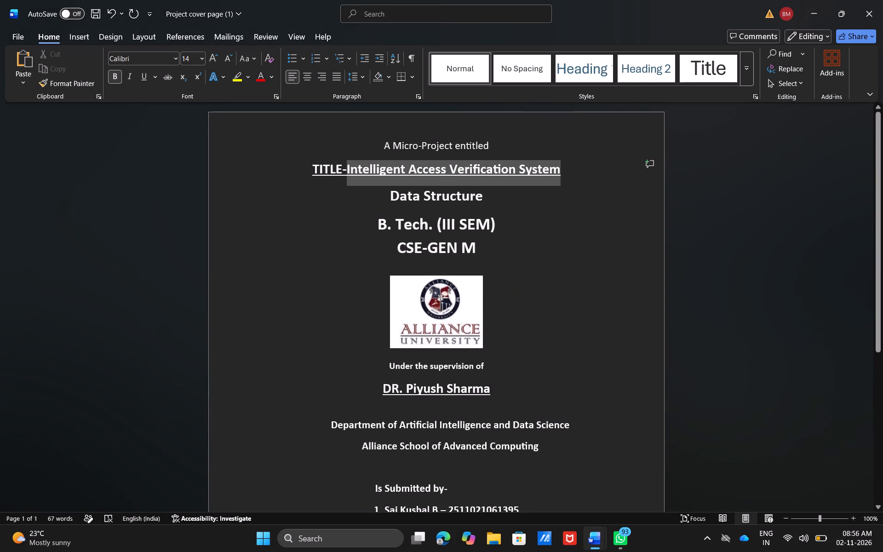
{"action": "left_click_drag", "start_coordinate": [570, 165], "coordinate": [570, 165]}
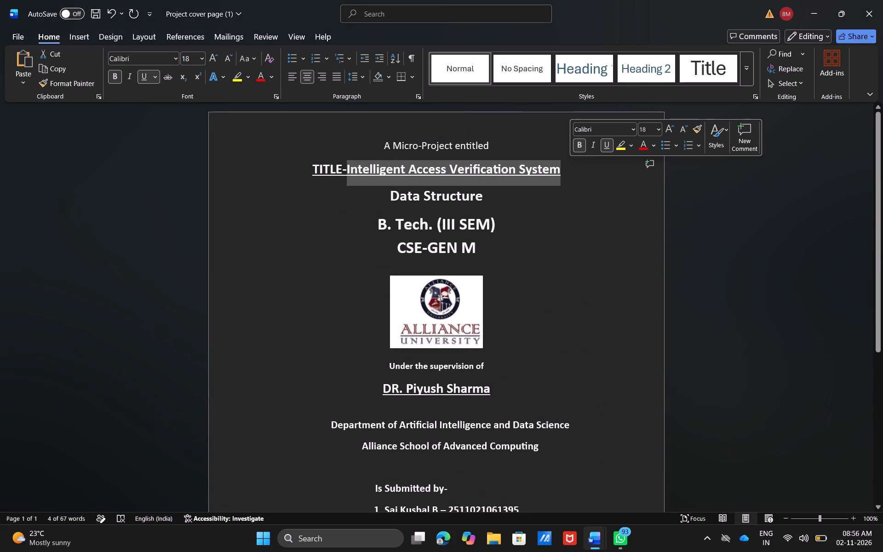
{"action": "key", "text": "ctrl+c"}
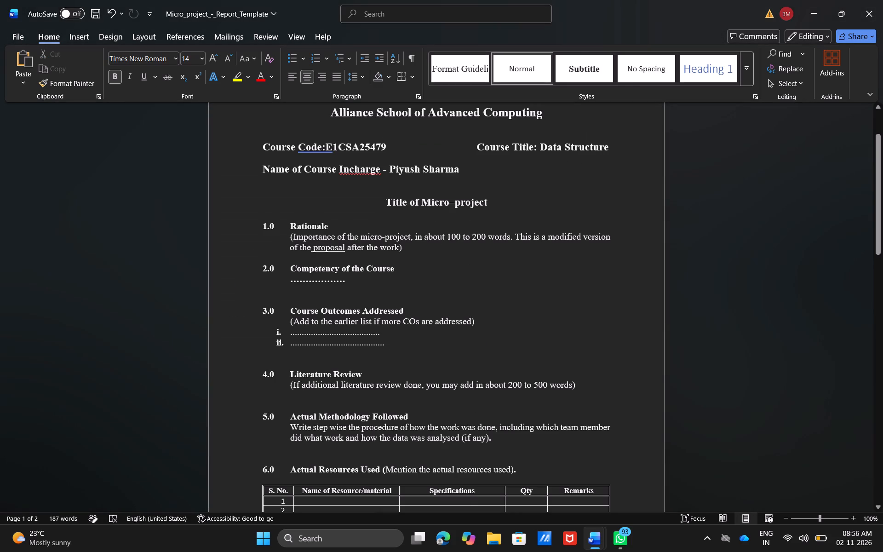
{"action": "key", "text": "Return"}
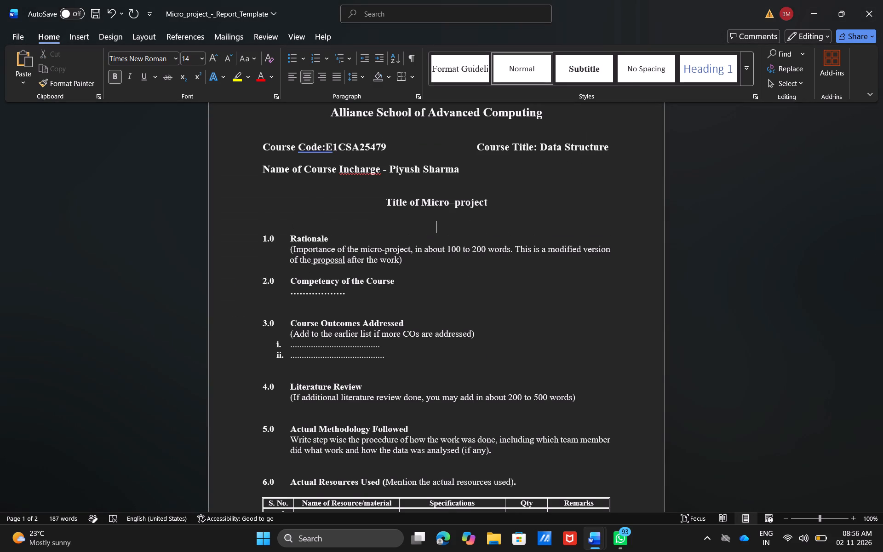
{"action": "key", "text": "ctrl+v"}
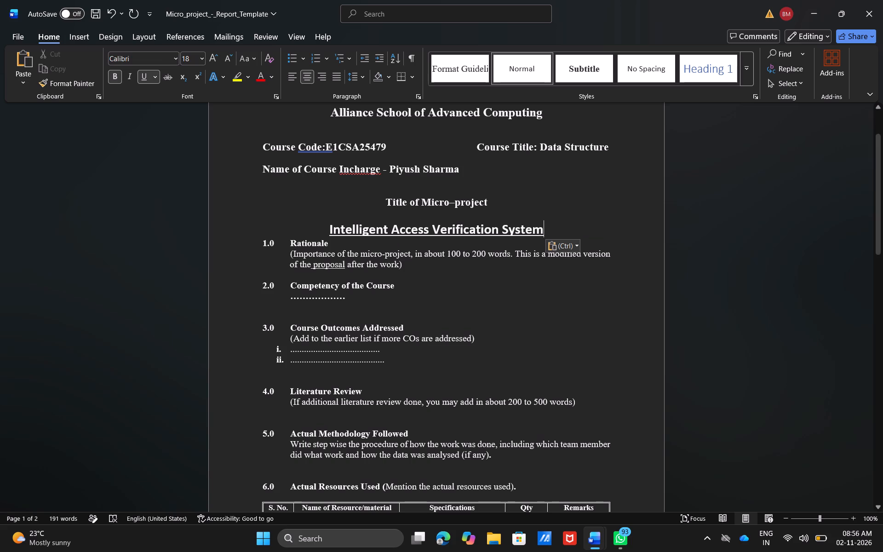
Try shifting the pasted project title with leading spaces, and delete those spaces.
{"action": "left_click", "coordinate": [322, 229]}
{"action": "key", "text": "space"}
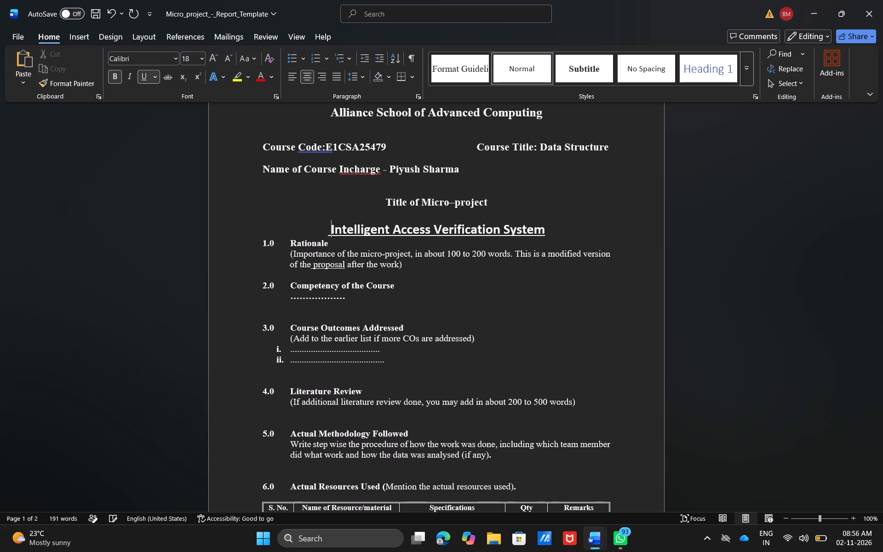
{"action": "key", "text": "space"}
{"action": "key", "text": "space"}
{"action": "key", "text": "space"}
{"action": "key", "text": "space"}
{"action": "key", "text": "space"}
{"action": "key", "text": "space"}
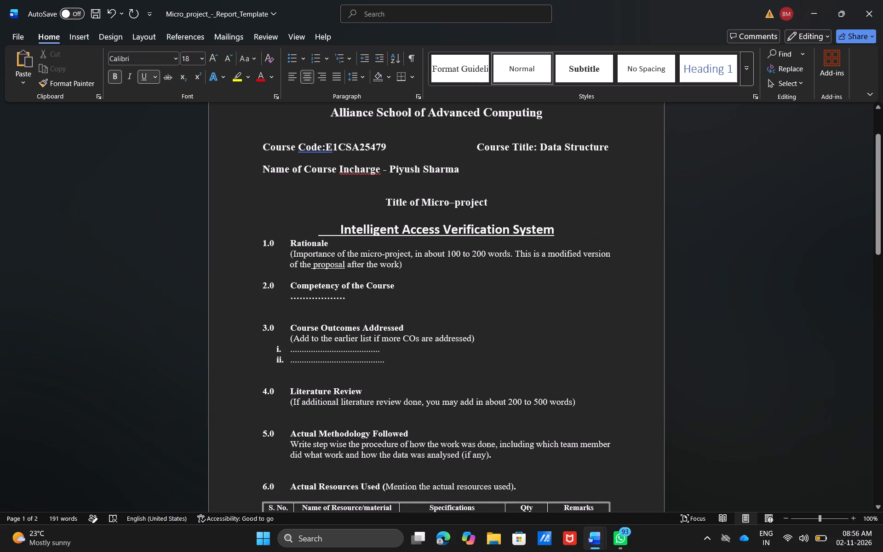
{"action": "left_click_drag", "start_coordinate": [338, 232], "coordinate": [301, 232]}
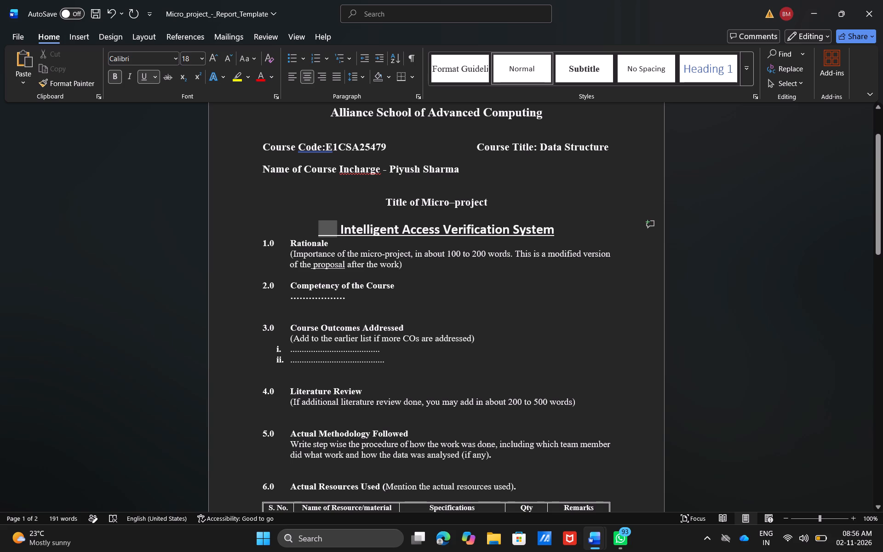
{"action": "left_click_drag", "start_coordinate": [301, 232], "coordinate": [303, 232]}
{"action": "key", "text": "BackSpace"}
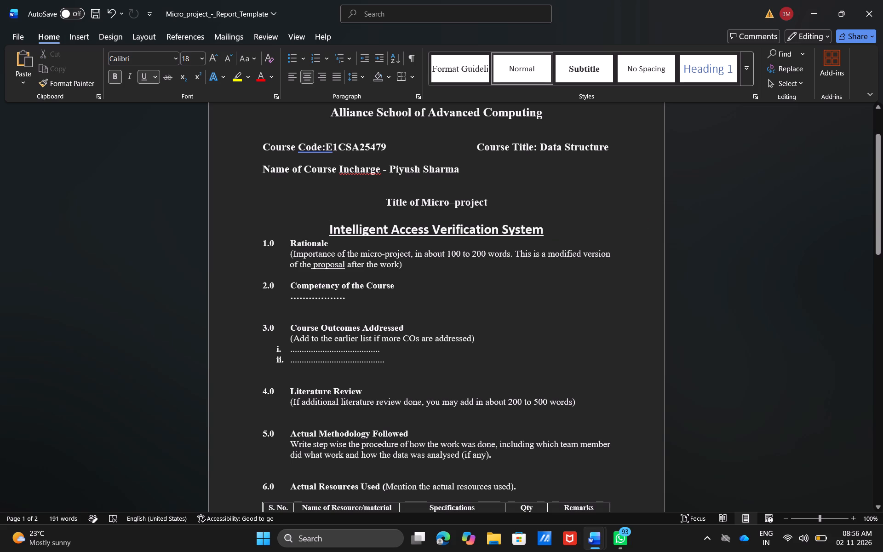
Insert an empty line between the project title "Intelligent Access Verification System" and section 1.0 Rationale.
{"action": "scroll", "coordinate": [383, 189], "scroll_direction": "up", "scroll_amount": 1}
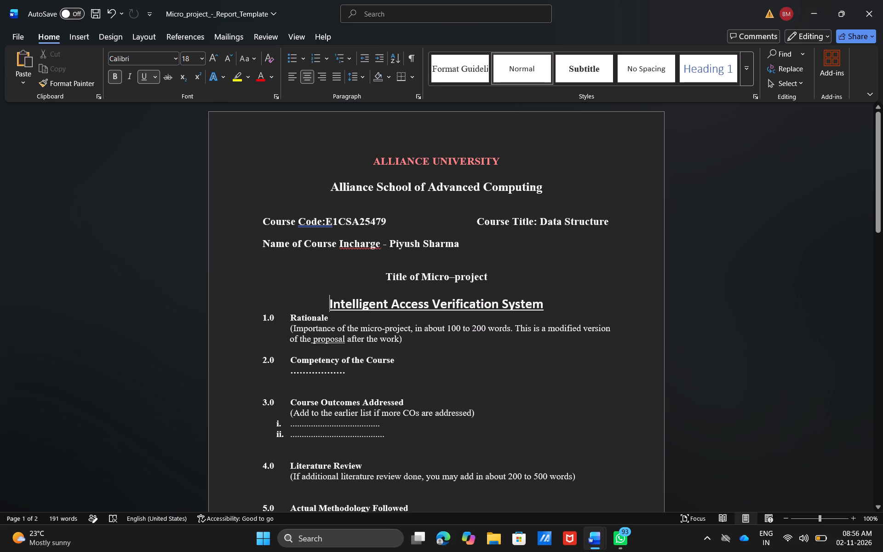
{"action": "left_click", "coordinate": [553, 305]}
{"action": "key", "text": "Return"}
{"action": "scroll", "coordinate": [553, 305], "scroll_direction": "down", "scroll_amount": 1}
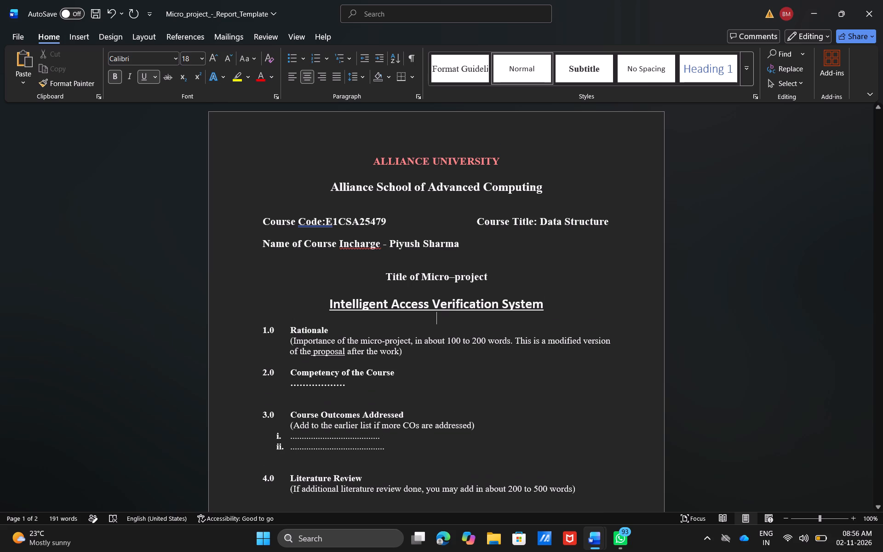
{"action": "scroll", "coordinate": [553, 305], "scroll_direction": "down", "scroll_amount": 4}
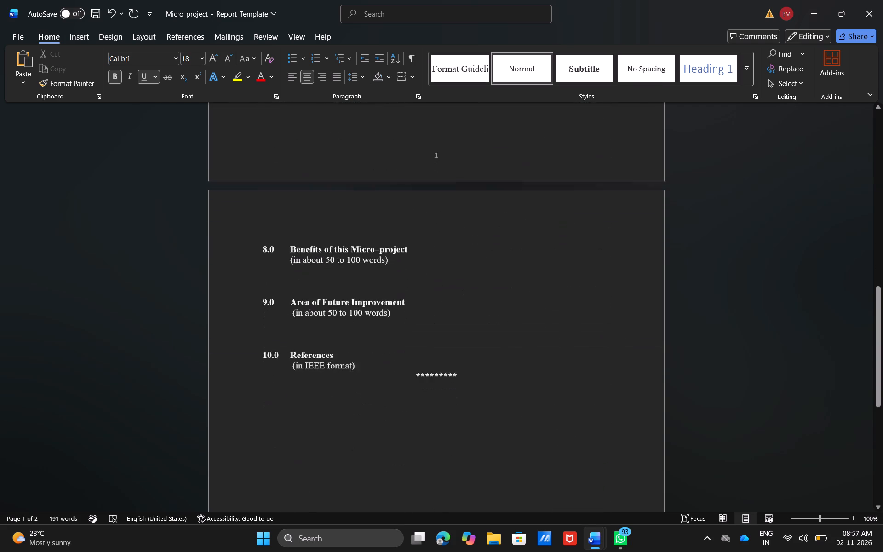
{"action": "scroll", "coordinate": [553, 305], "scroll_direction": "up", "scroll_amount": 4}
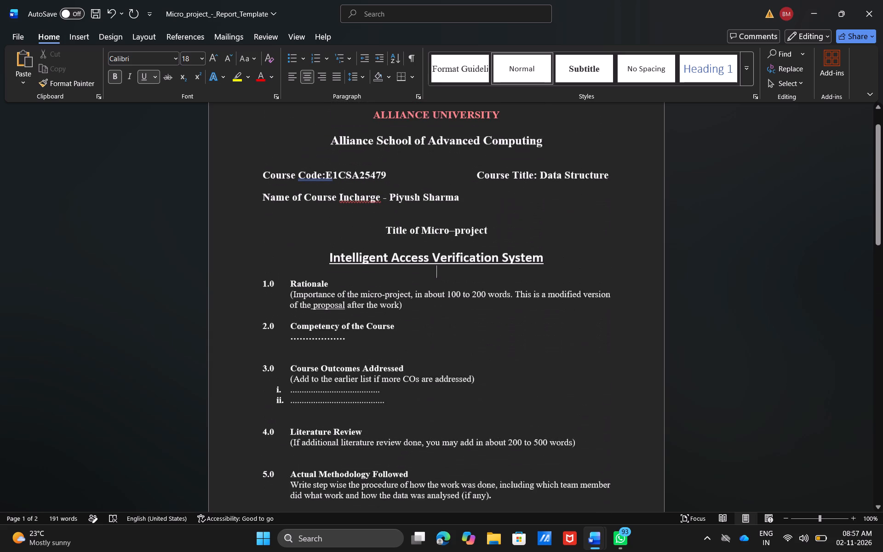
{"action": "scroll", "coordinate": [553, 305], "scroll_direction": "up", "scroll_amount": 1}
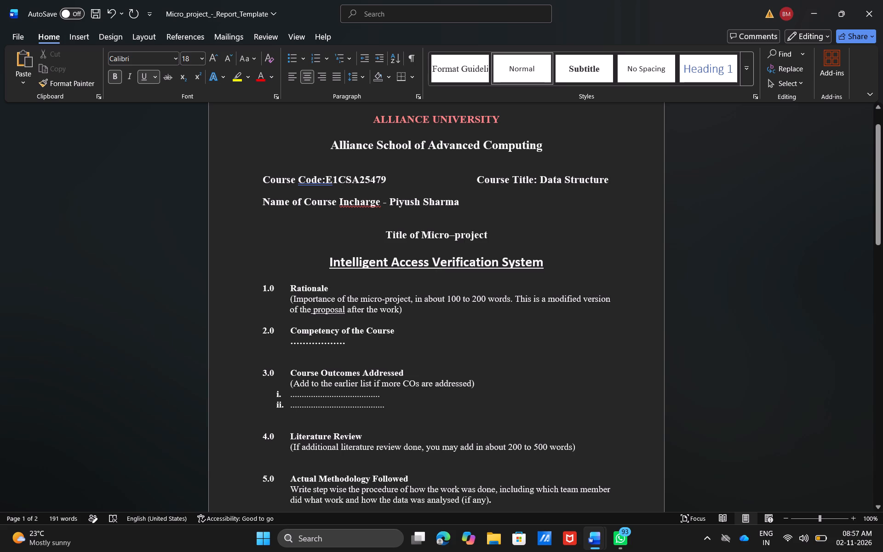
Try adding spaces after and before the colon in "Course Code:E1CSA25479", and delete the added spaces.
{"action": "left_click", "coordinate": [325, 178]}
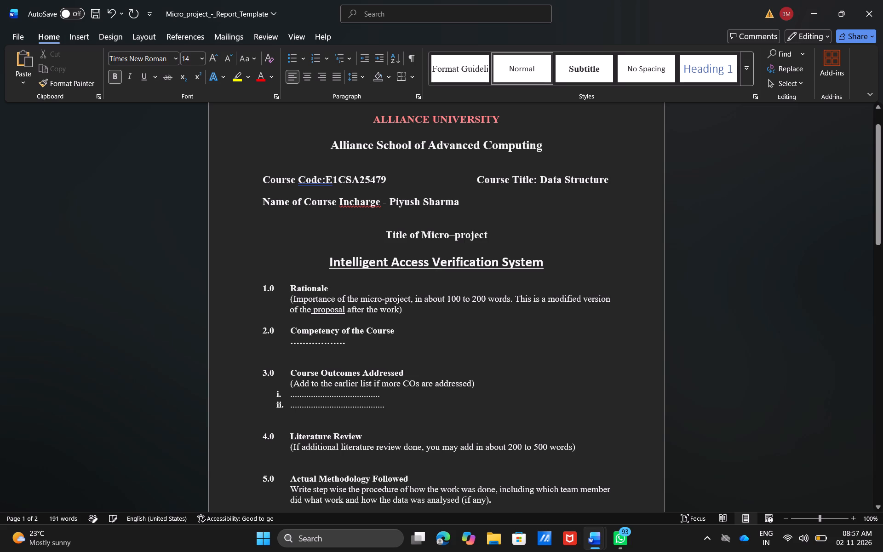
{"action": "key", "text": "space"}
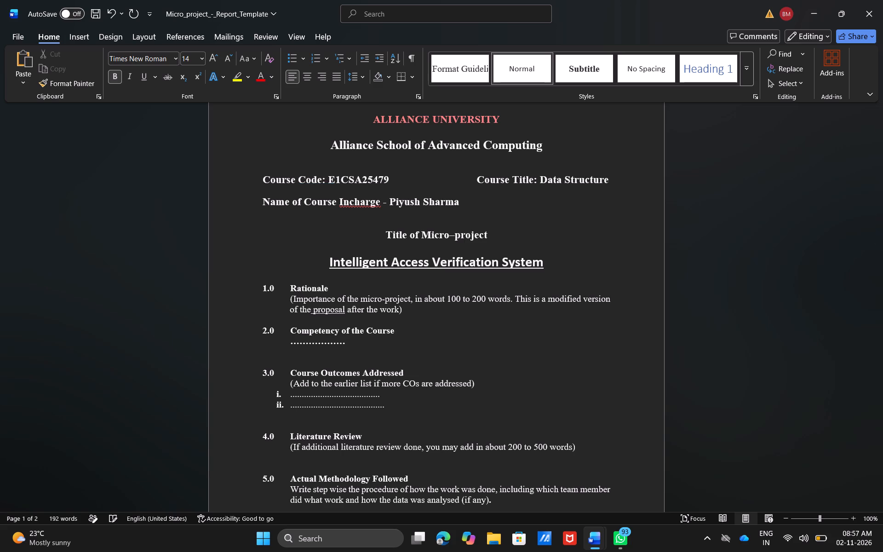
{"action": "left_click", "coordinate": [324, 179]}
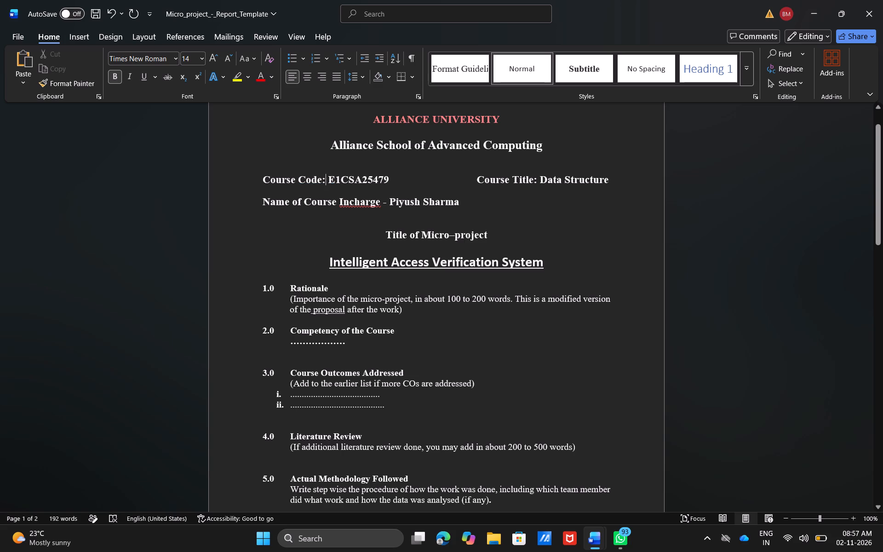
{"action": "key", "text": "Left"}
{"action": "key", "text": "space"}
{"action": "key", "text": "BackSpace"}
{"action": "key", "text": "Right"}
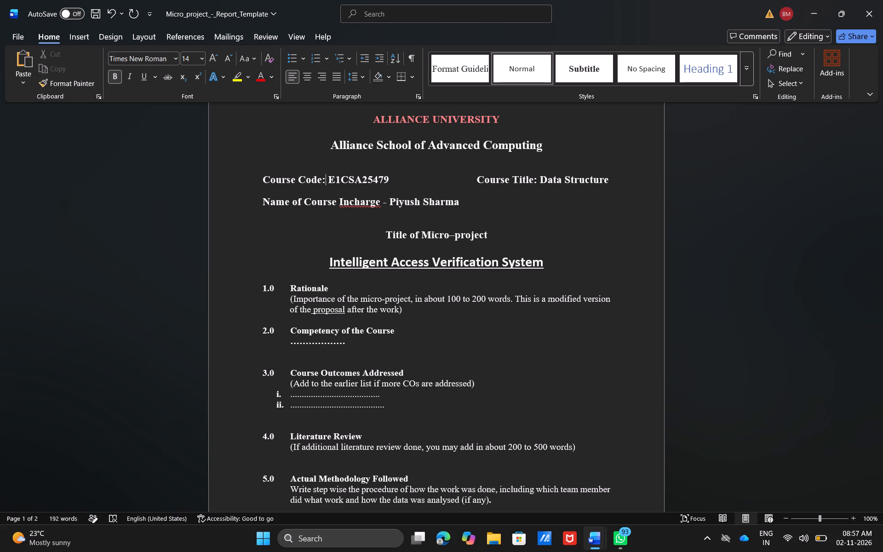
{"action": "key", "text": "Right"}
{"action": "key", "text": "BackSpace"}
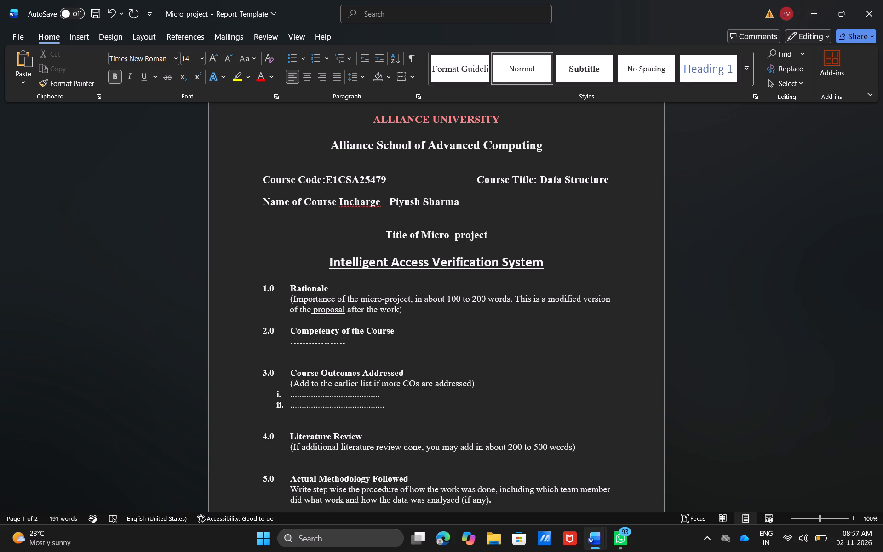
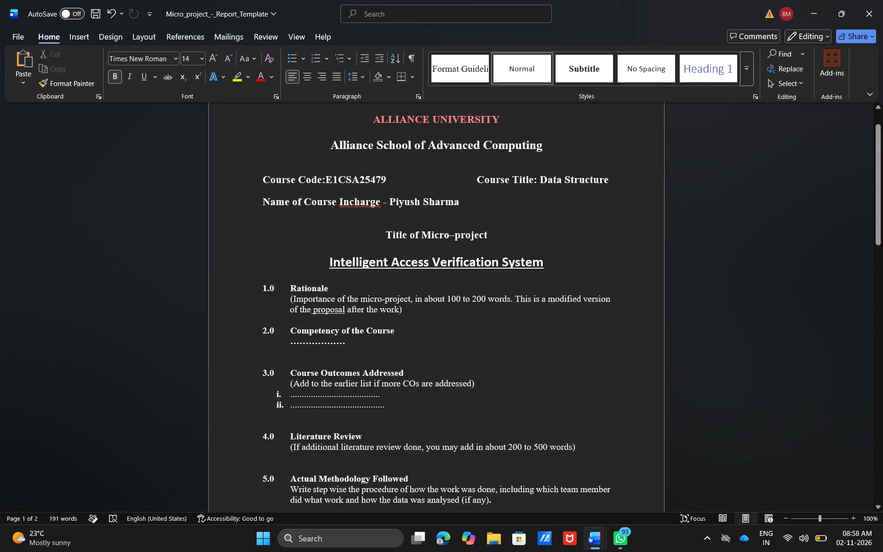
Set the font size of the "1.0 Rationale" section heading to 14.
{"action": "left_click_drag", "start_coordinate": [330, 286], "coordinate": [238, 290]}
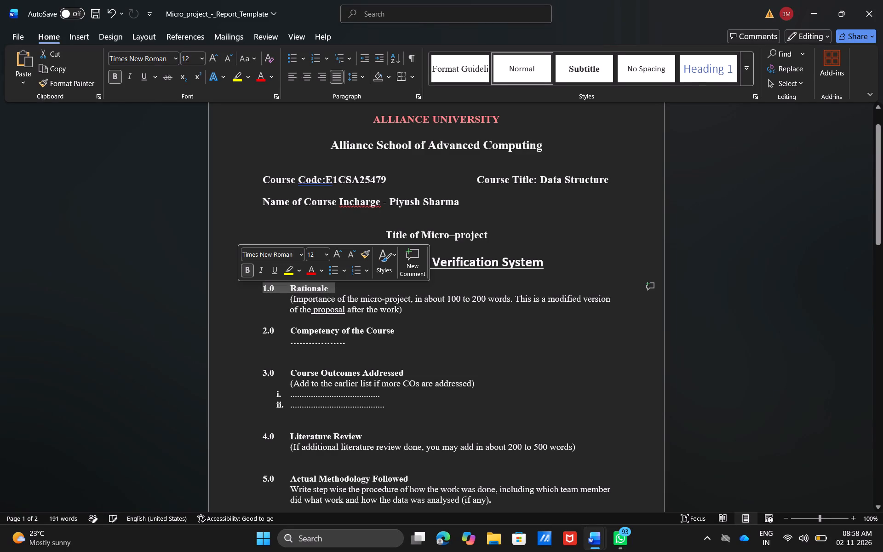
{"action": "left_click", "coordinate": [325, 254]}
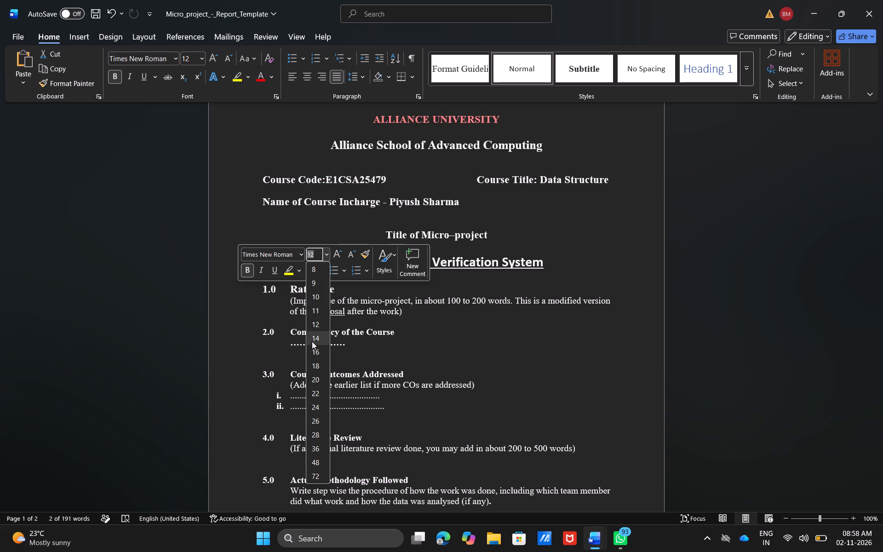
{"action": "left_click", "coordinate": [313, 339]}
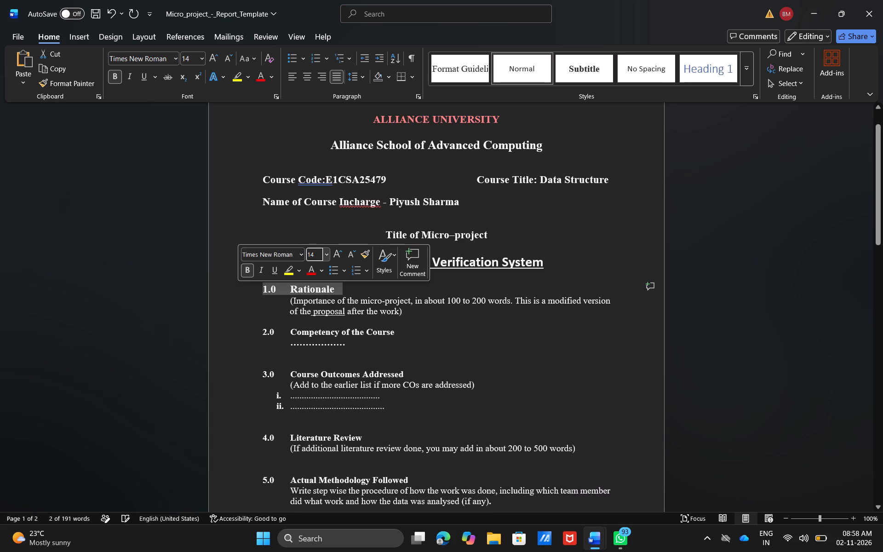
{"action": "left_click", "coordinate": [473, 336]}
Remove the tab gap and the "0" from the "1.0 Rationale" heading number, leaving "1." directly before "Rationale".
{"action": "left_click", "coordinate": [289, 288]}
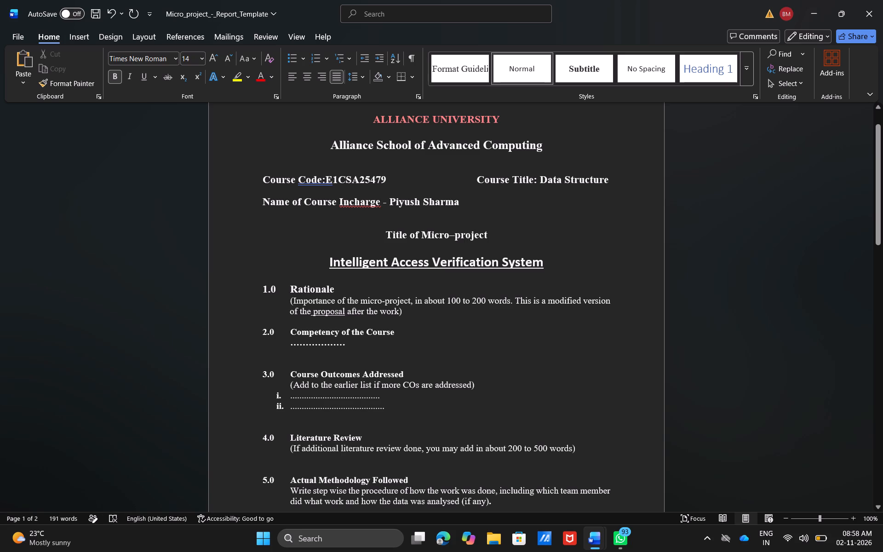
{"action": "key", "text": "BackSpace"}
{"action": "key", "text": "space"}
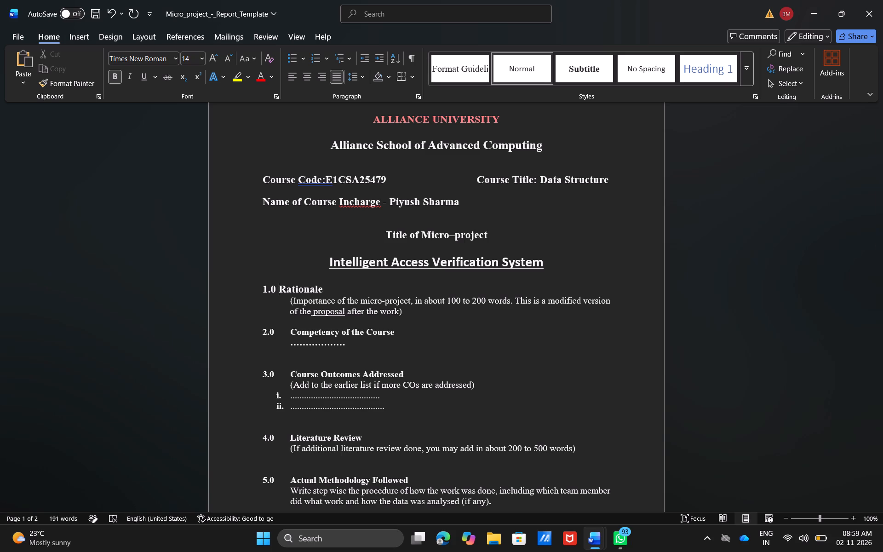
{"action": "key", "text": "BackSpace"}
{"action": "key", "text": "BackSpace"}
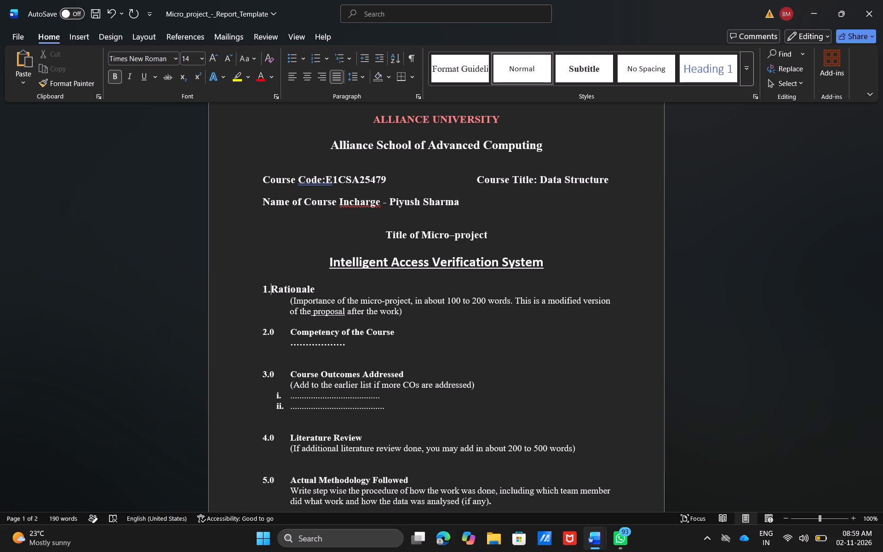